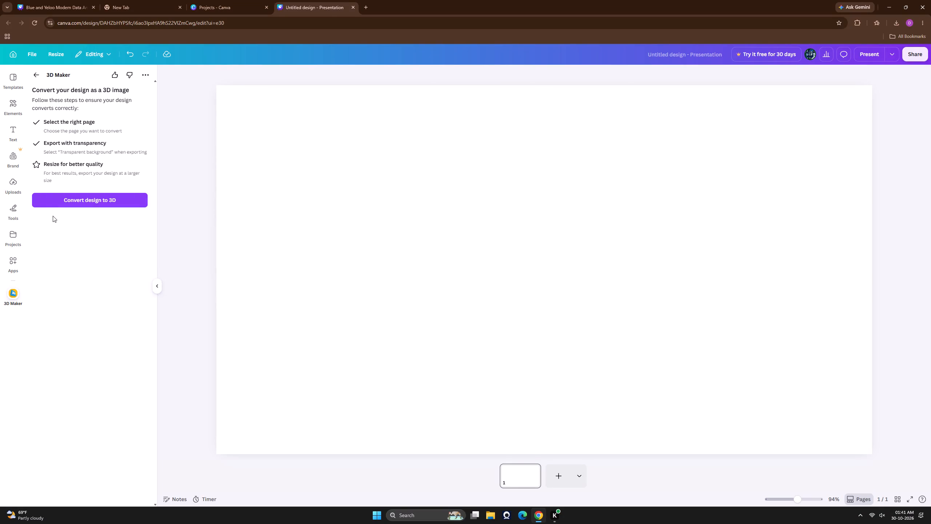
Add the black and lime-green "static" font combination to the blank presentation page.
{"action": "left_click", "coordinate": [11, 139]}
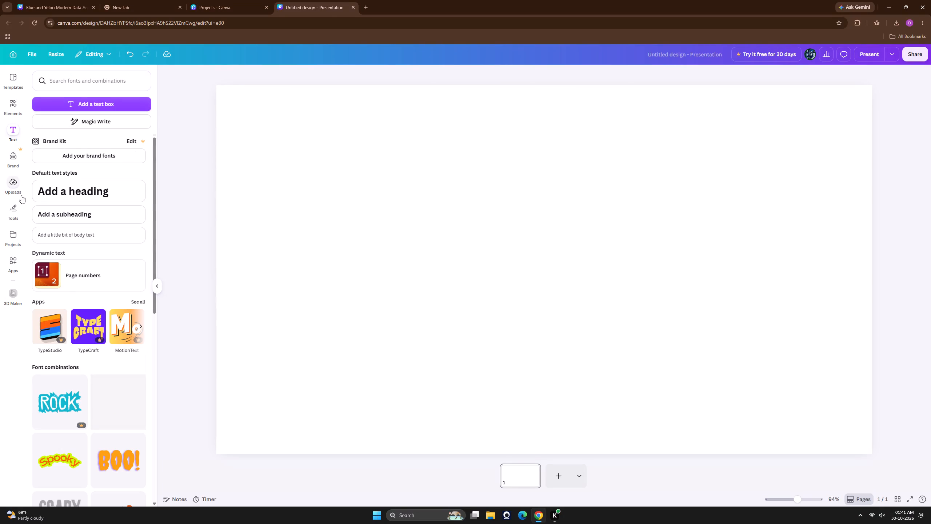
{"action": "scroll", "coordinate": [35, 321], "scroll_direction": "down", "scroll_amount": 1}
{"action": "left_click", "coordinate": [143, 378]}
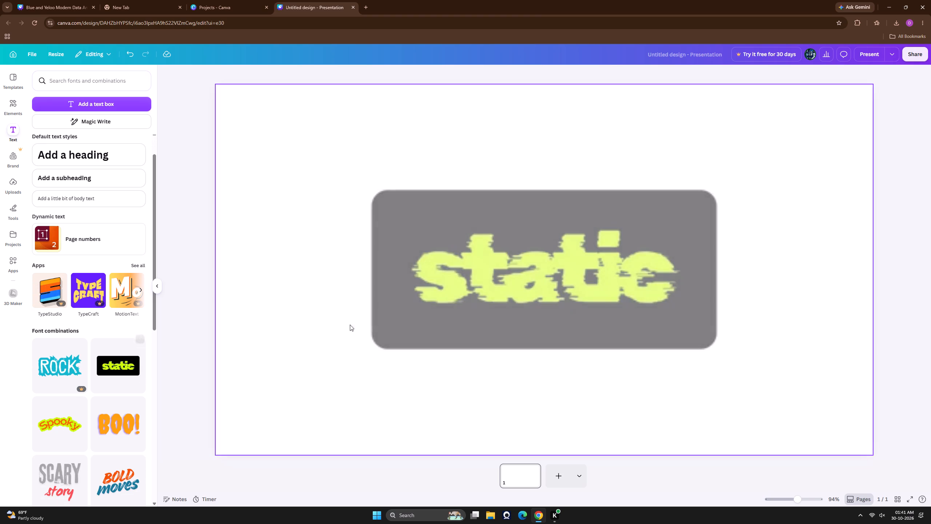
Replace the "static" text on the page with "Love".
{"action": "left_click", "coordinate": [456, 272]}
{"action": "left_click", "coordinate": [490, 258]}
{"action": "left_click", "coordinate": [517, 242]}
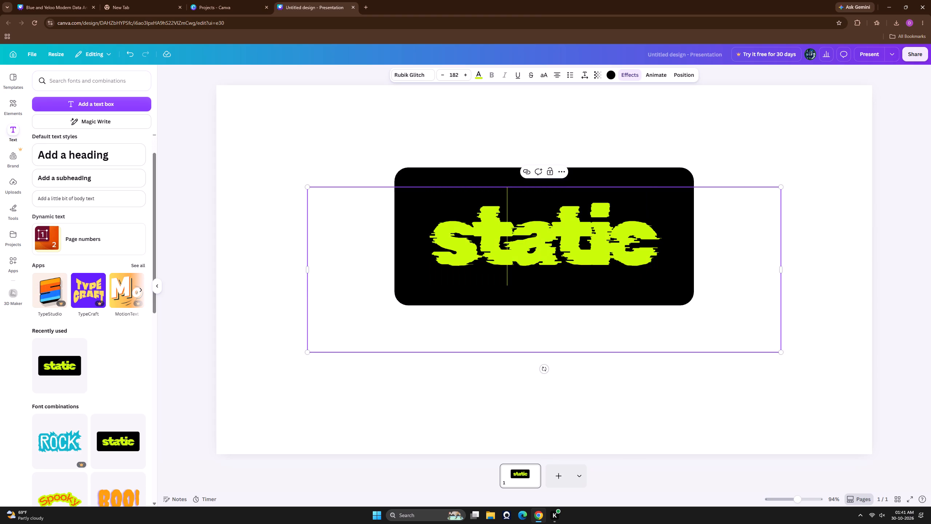
{"action": "left_click", "coordinate": [517, 242]}
{"action": "key", "text": "BackSpace"}
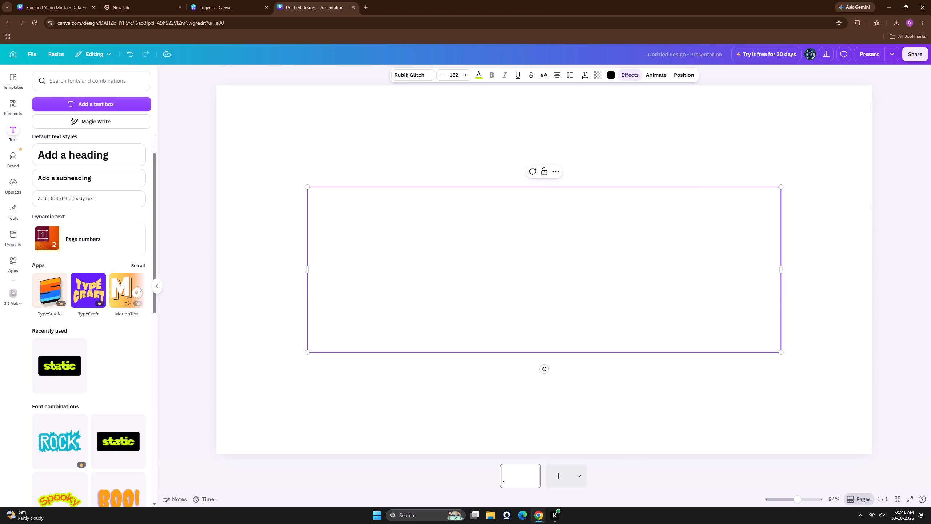
{"action": "key", "text": "ctrl+z"}
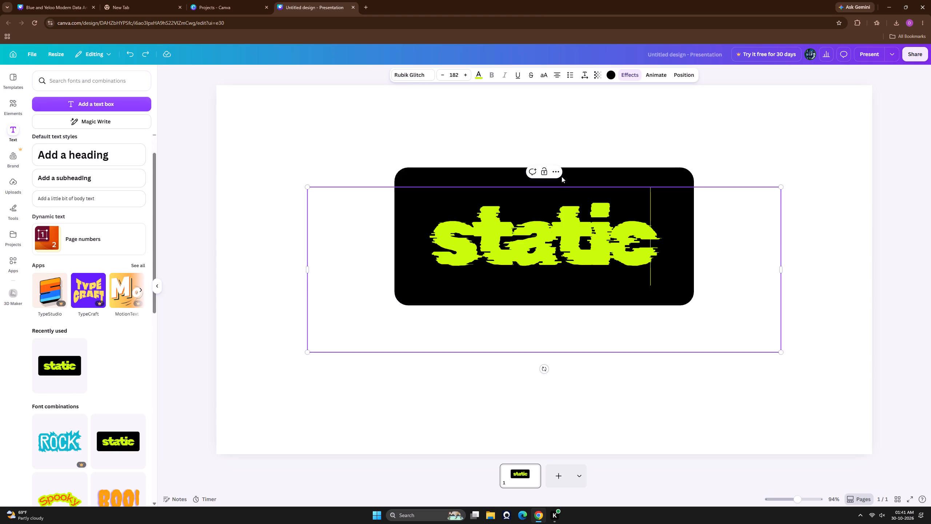
{"action": "type", "text": "ll"}
{"action": "key", "text": "BackSpace"}
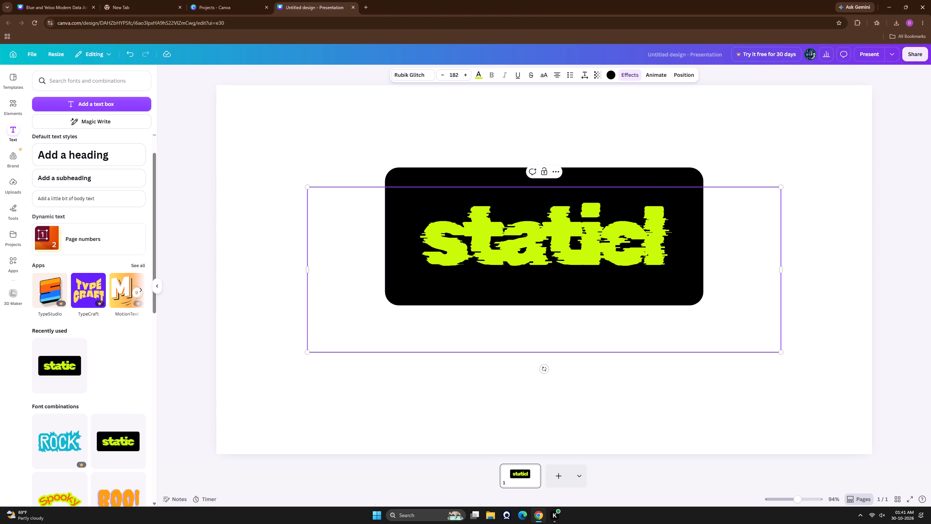
{"action": "key", "text": "BackSpace"}
{"action": "key", "text": "BackSpace"}
{"action": "key", "text": "BackSpace"}
{"action": "key", "text": "BackSpace"}
{"action": "key", "text": "BackSpace"}
{"action": "key", "text": "BackSpace"}
{"action": "key", "text": "BackSpace"}
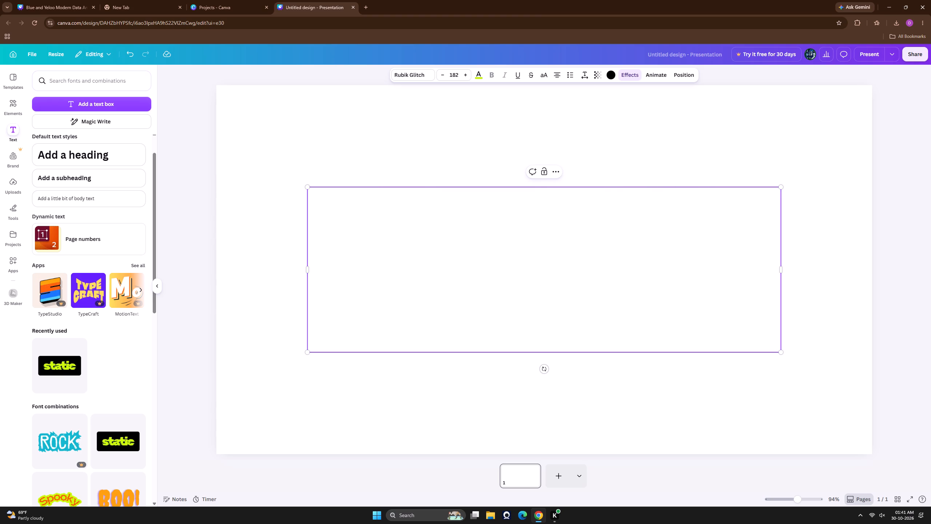
{"action": "type", "text": "Love"}
{"action": "left_click", "coordinate": [679, 179]}
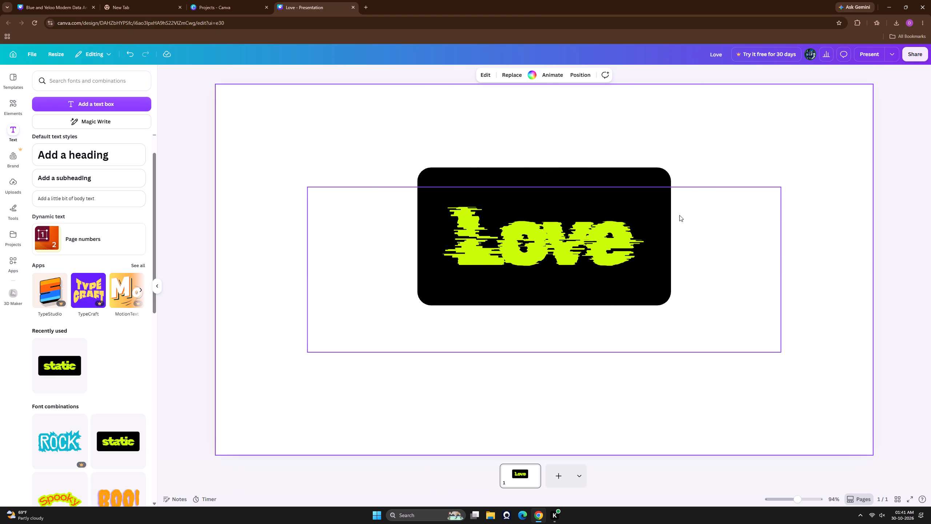
Move the "Love" text up to the upper part of the page, centred horizontally.
{"action": "left_click", "coordinate": [578, 239]}
{"action": "left_click_drag", "start_coordinate": [566, 250], "coordinate": [572, 199]}
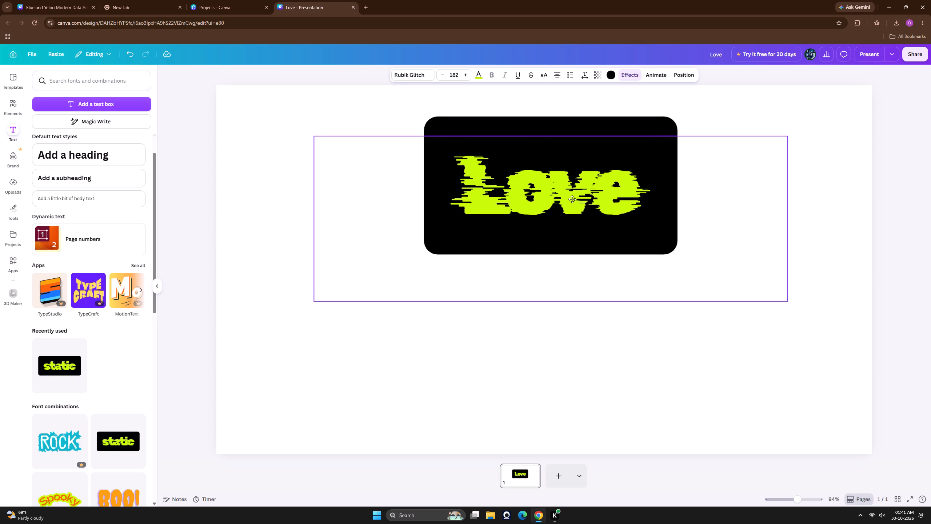
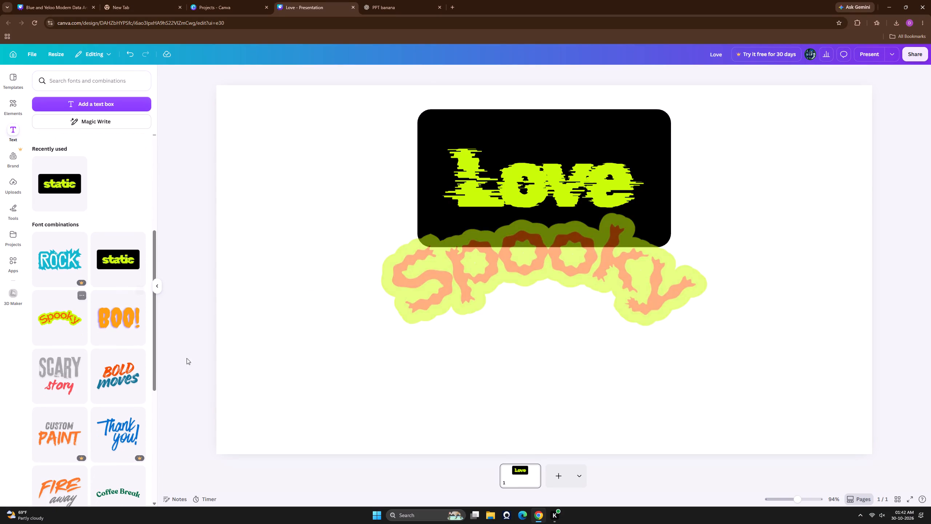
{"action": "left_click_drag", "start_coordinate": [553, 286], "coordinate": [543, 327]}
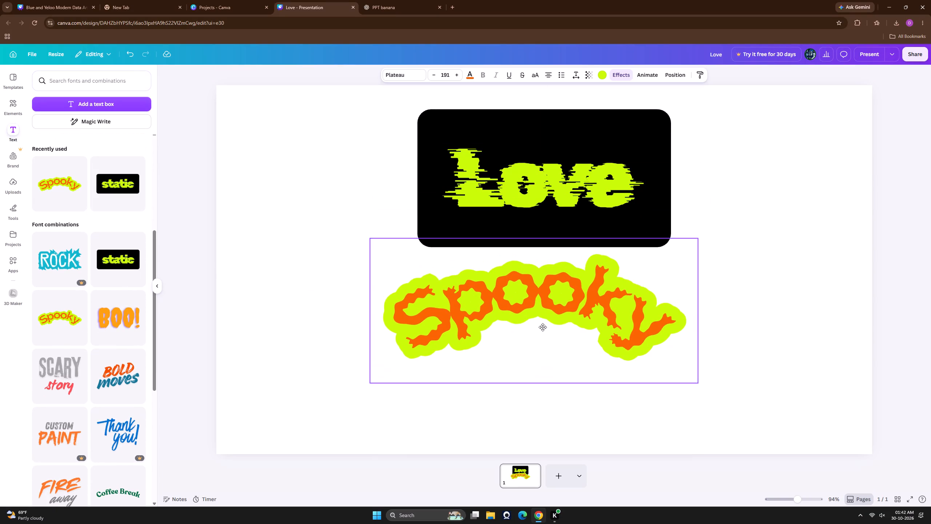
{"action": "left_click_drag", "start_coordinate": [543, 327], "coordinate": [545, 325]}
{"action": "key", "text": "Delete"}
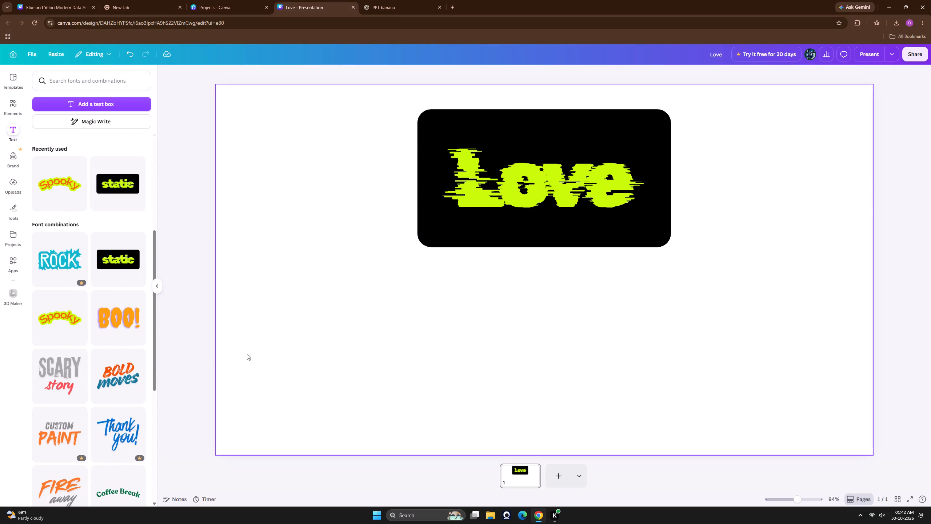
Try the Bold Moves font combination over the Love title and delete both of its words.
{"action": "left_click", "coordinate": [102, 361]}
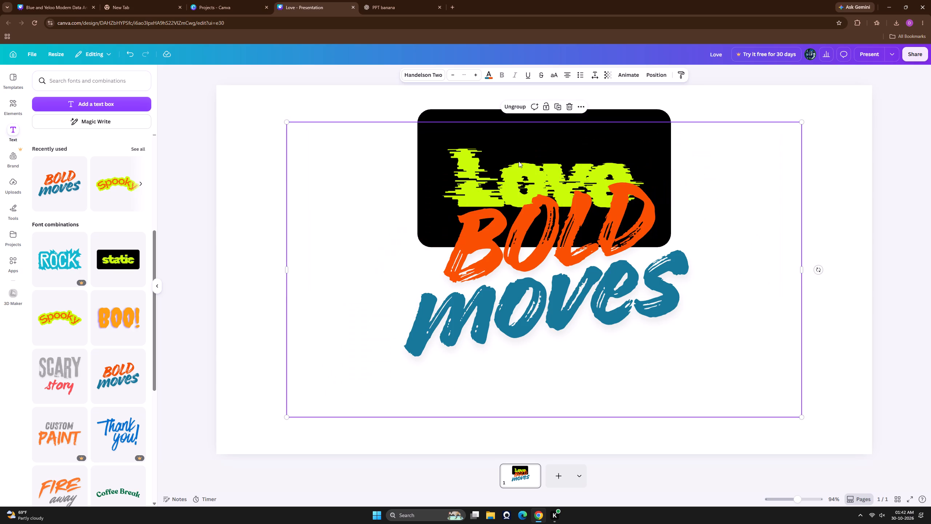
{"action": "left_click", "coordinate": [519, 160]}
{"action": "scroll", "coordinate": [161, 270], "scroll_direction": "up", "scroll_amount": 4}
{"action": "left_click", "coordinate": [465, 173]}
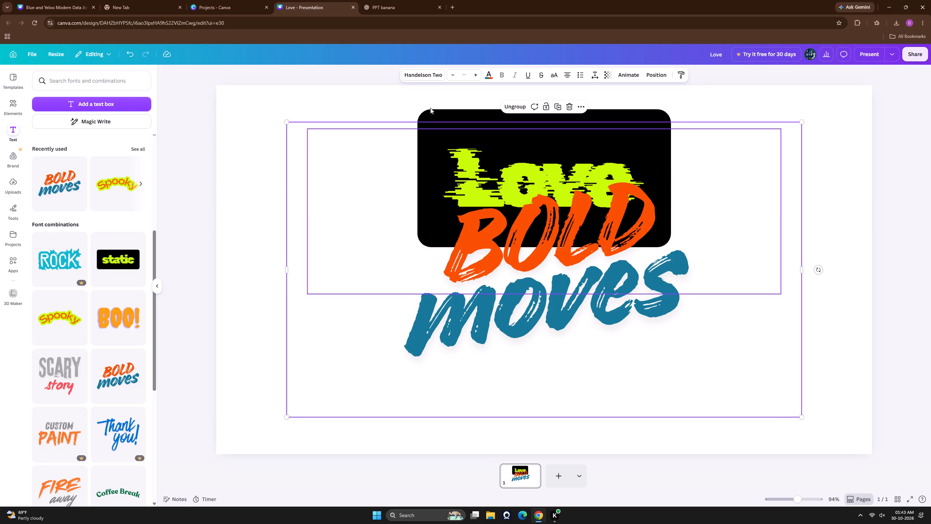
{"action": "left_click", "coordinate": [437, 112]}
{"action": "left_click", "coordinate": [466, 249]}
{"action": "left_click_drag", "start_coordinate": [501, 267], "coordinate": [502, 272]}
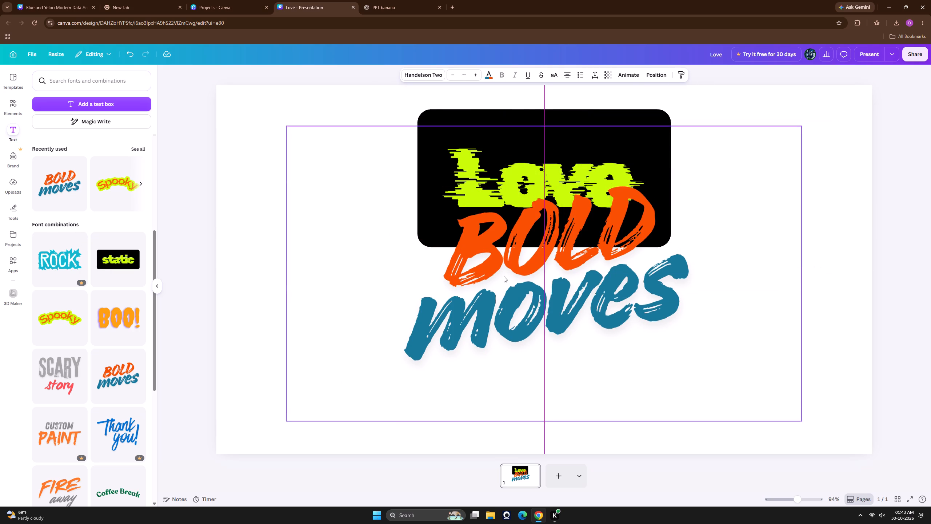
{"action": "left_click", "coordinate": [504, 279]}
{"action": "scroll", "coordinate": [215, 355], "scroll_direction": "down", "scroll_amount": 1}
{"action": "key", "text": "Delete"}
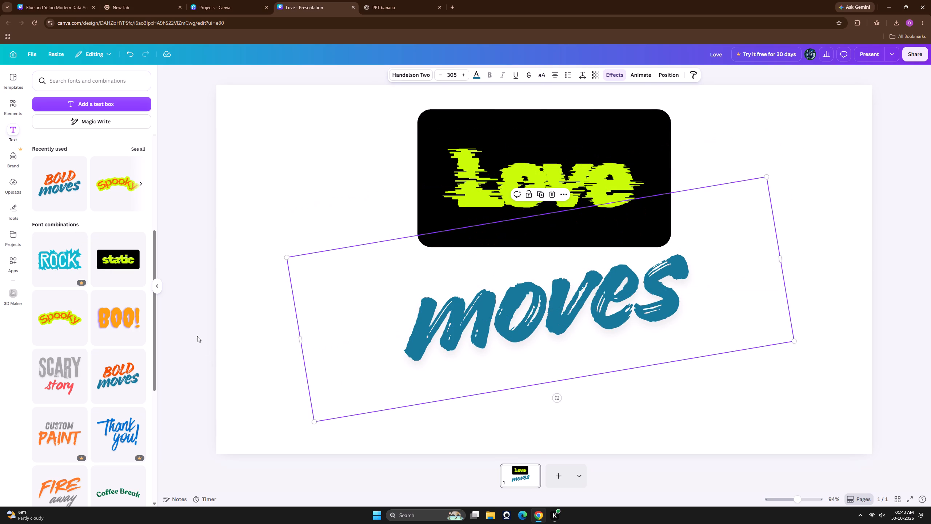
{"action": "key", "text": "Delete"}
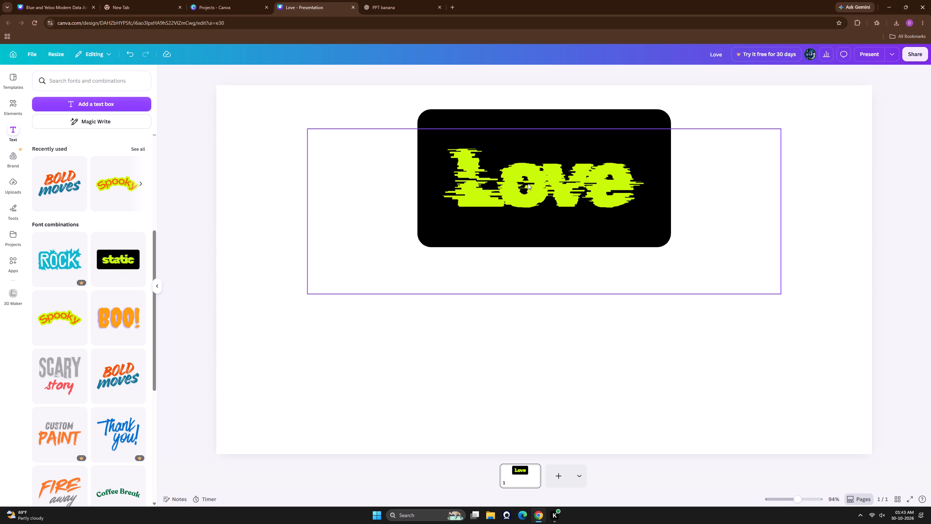
Delete the green Love title on the black rounded card.
{"action": "left_click", "coordinate": [528, 182]}
{"action": "key", "text": "Delete"}
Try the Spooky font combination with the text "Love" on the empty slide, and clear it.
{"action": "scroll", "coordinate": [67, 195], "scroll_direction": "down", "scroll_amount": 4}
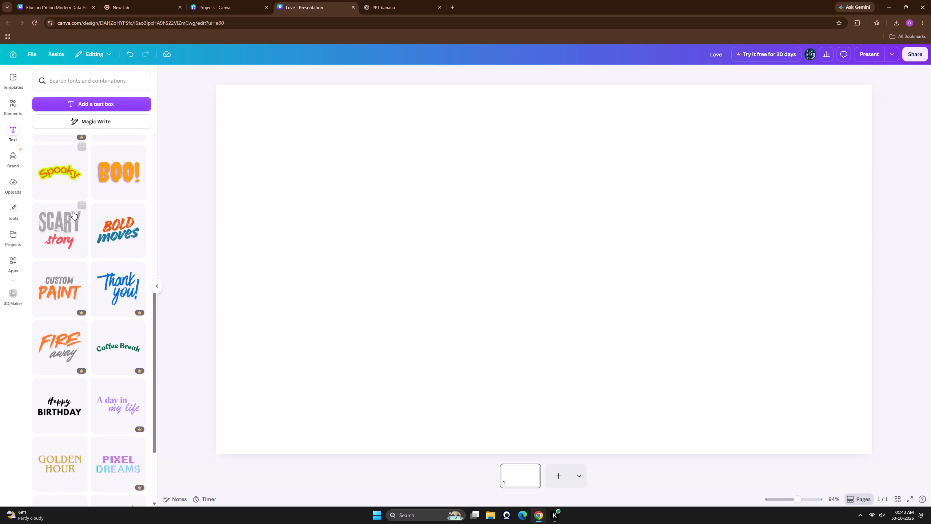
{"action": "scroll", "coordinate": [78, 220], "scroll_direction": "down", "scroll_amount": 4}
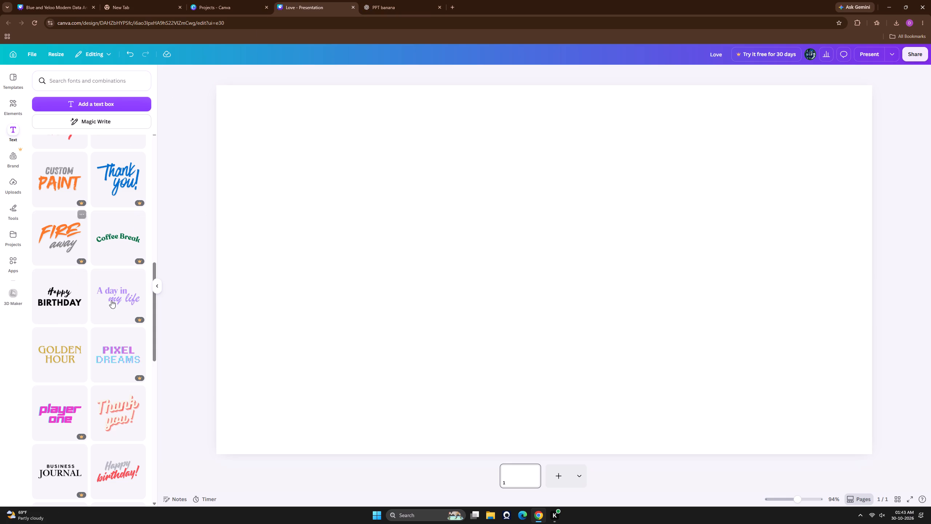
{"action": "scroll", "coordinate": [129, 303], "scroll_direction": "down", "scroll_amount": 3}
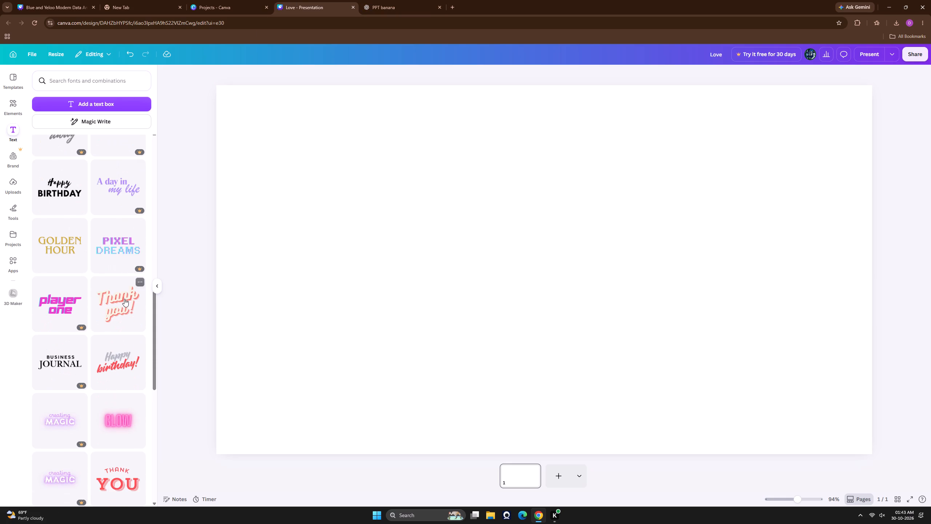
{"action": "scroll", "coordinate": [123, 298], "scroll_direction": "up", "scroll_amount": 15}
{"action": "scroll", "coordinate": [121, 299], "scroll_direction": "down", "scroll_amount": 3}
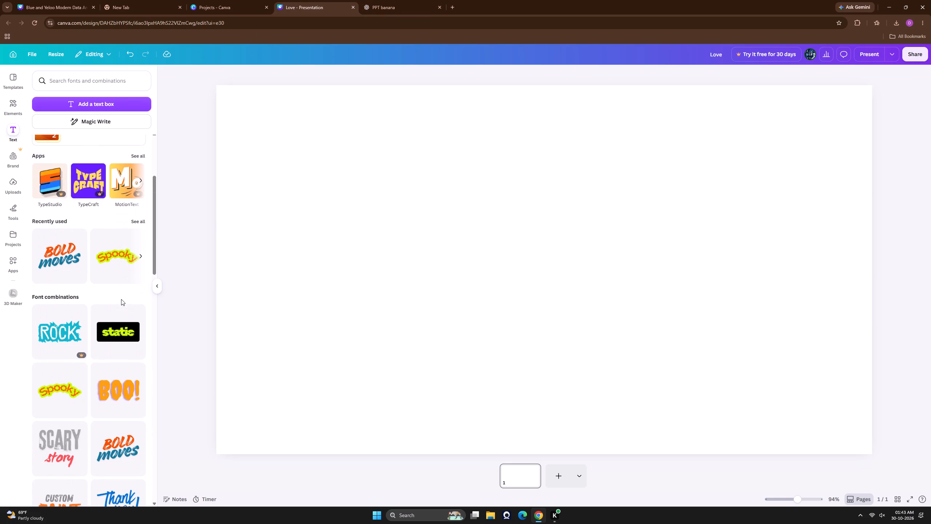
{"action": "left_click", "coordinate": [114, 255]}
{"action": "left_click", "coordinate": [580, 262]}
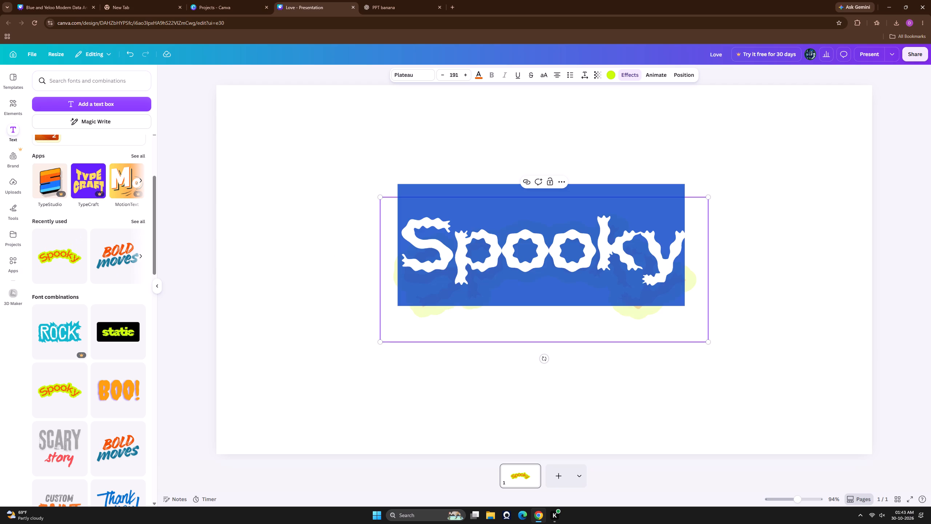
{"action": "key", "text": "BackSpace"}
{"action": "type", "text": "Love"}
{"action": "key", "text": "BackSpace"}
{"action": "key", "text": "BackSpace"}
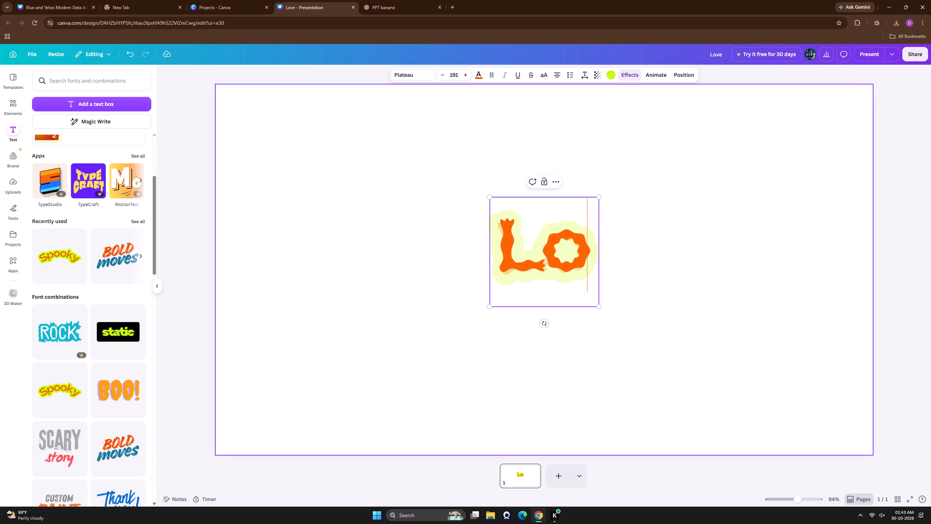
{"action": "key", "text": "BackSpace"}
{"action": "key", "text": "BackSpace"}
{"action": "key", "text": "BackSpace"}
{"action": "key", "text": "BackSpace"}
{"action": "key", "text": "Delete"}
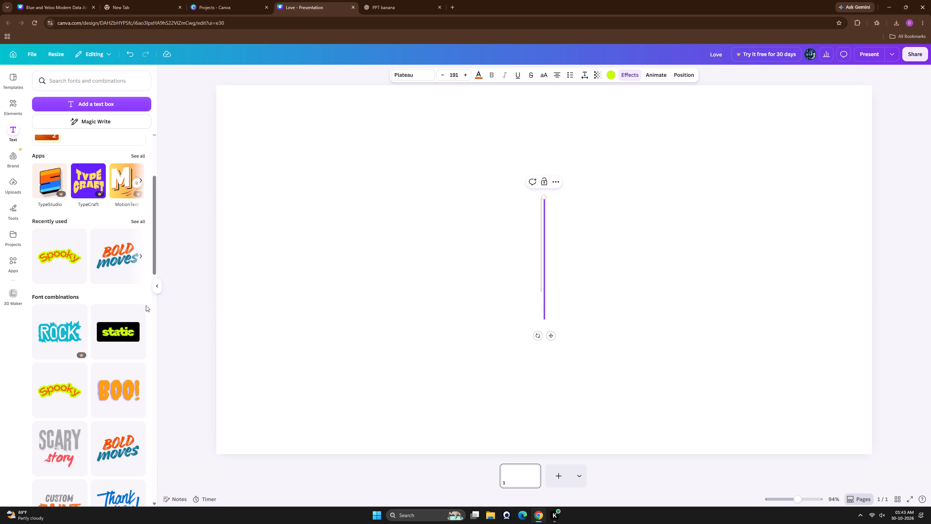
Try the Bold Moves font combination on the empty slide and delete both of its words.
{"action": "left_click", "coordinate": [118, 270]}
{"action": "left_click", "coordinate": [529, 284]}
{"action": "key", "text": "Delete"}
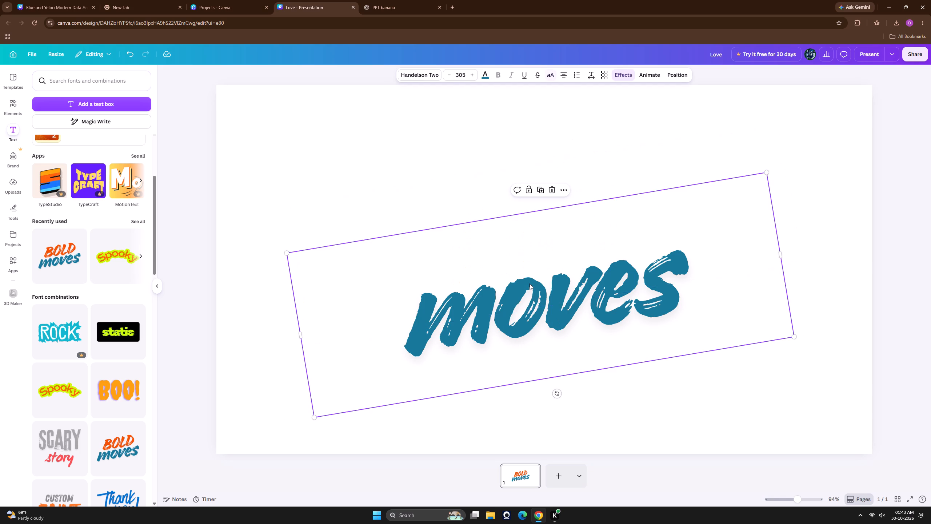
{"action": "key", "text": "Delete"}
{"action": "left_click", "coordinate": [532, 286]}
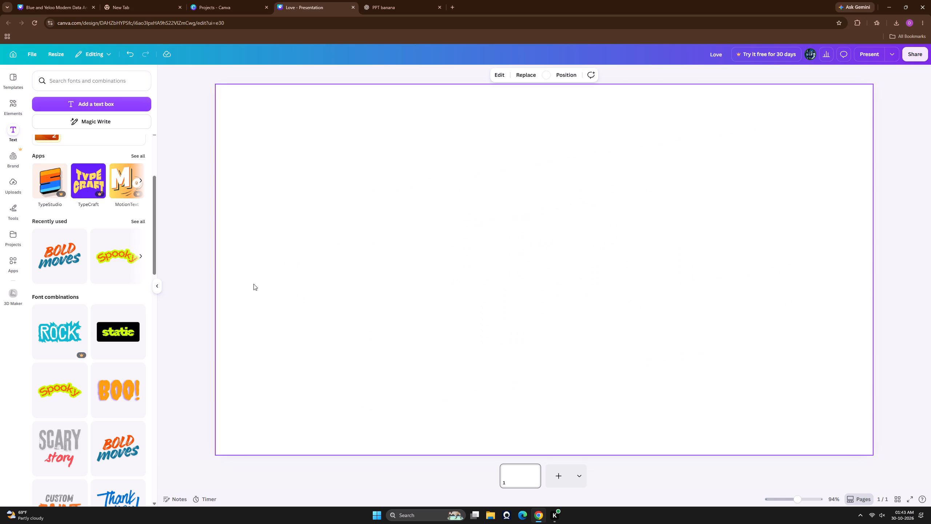
Insert the Bold Moves font combination and replace the word "BOLD" with "Love".
{"action": "left_click", "coordinate": [33, 273]}
{"action": "left_click", "coordinate": [539, 257]}
{"action": "left_click", "coordinate": [539, 257]}
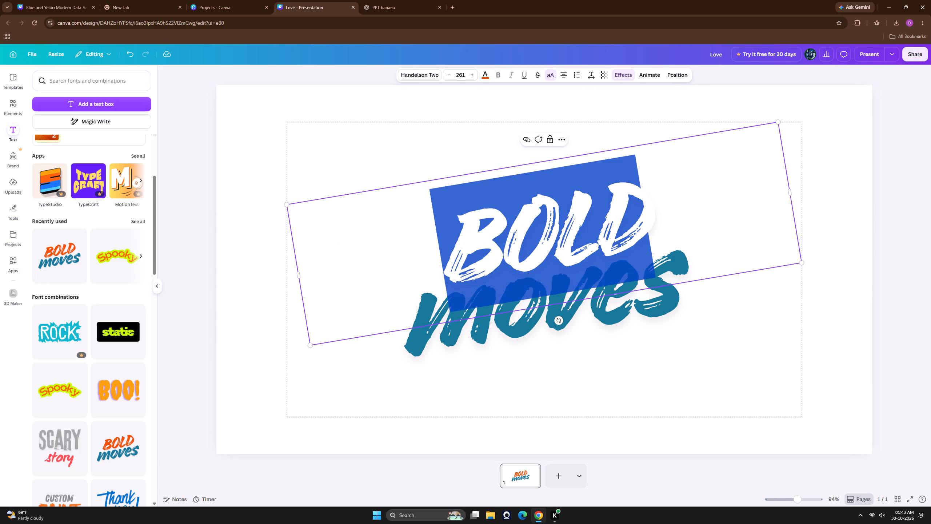
{"action": "type", "text": "Love"}
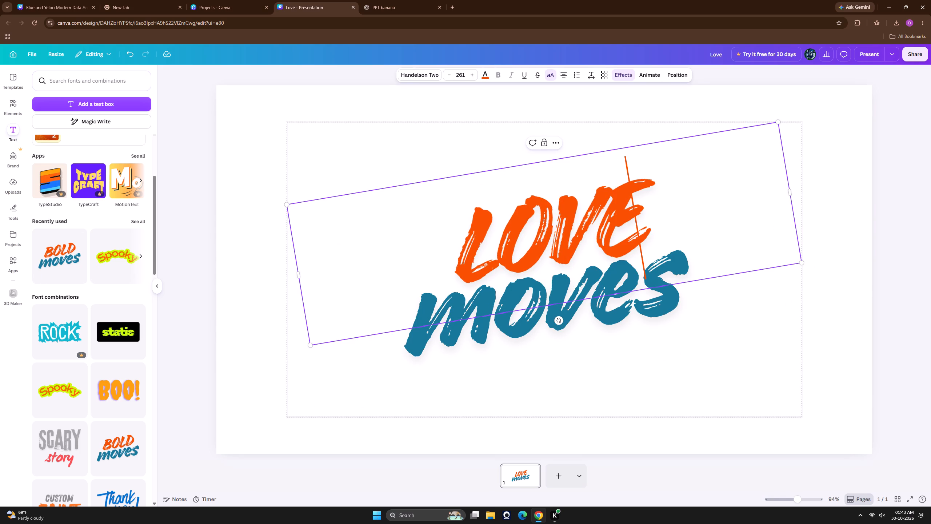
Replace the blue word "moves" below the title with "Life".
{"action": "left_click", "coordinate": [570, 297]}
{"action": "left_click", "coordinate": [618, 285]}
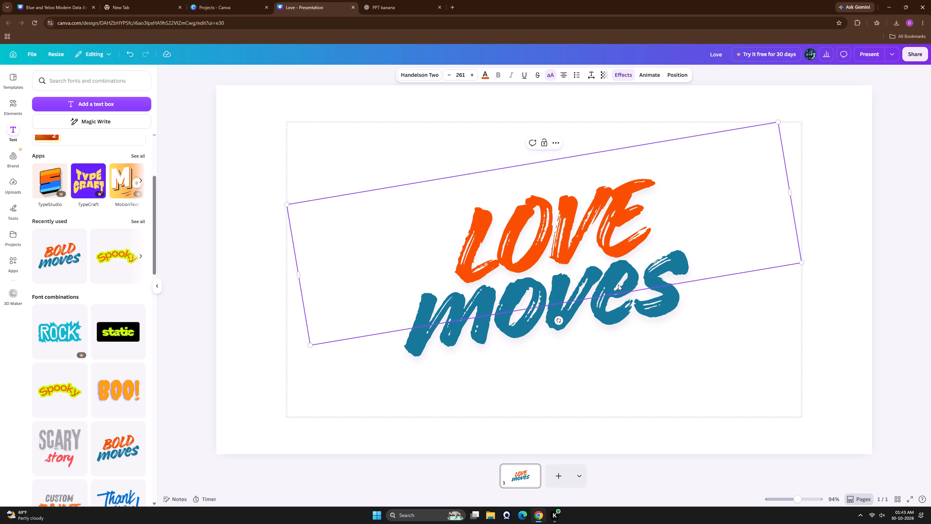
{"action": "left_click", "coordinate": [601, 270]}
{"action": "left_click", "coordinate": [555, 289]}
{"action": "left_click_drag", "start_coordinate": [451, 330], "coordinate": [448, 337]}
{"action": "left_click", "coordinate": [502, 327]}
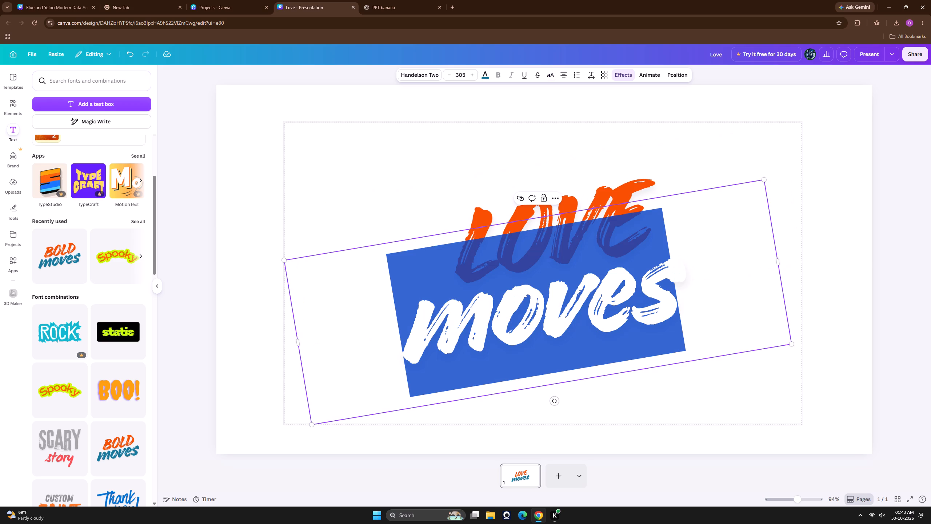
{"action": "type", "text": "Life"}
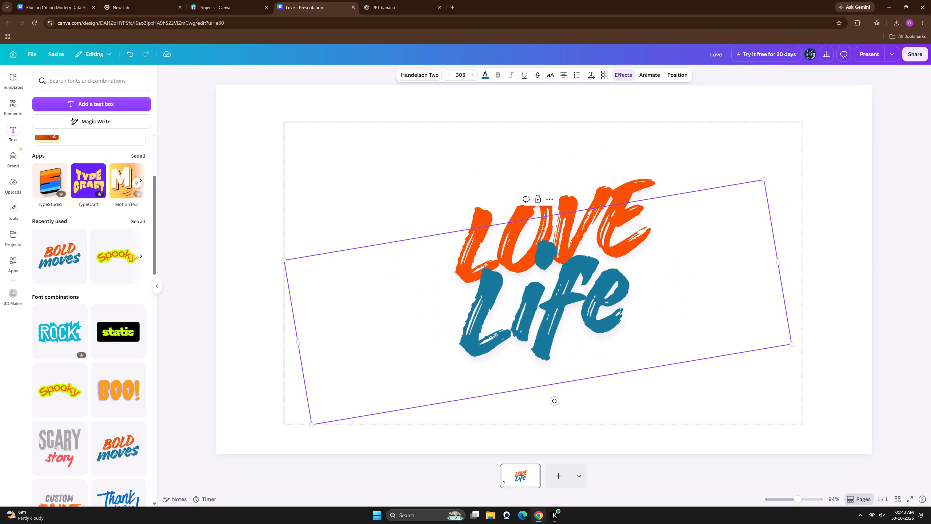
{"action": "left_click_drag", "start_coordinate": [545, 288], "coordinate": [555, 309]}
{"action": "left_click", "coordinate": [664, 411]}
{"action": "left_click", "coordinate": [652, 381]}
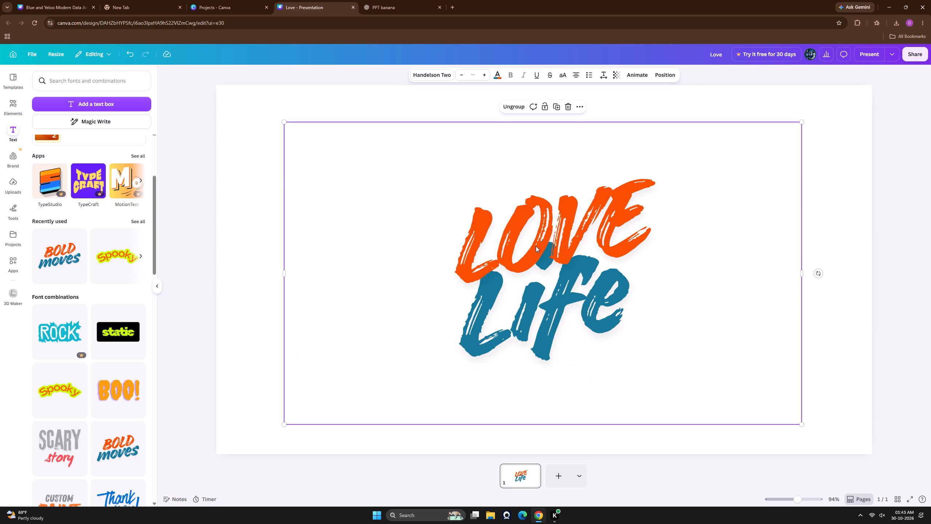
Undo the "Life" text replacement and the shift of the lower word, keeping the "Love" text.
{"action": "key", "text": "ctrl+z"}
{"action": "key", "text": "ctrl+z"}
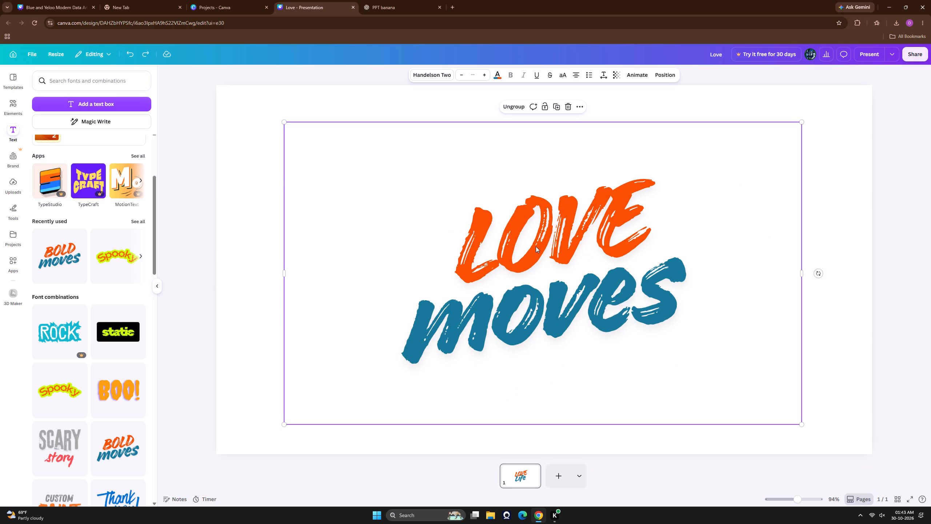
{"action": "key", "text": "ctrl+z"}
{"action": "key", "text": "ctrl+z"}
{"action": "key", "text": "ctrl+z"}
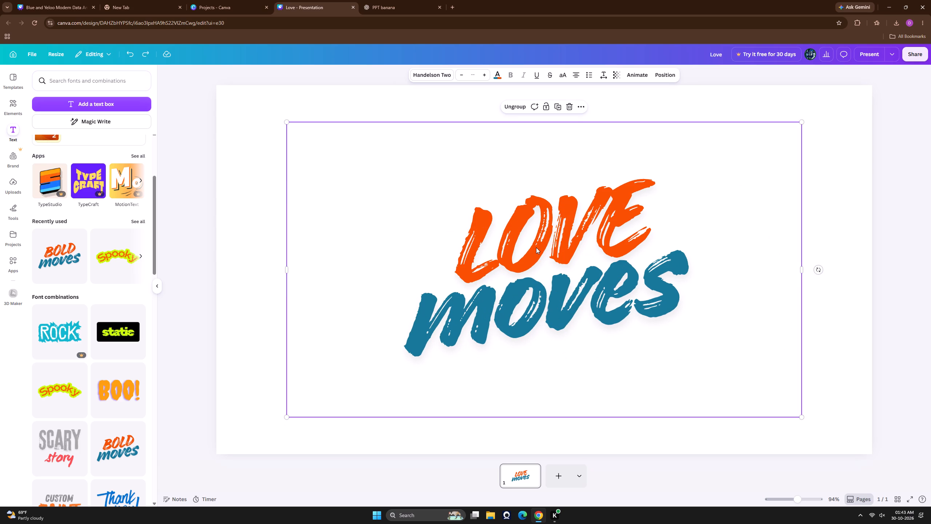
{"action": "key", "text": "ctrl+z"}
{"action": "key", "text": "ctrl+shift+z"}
Delete the blue word "moves" from the text group.
{"action": "left_click", "coordinate": [569, 311]}
{"action": "left_click", "coordinate": [563, 301]}
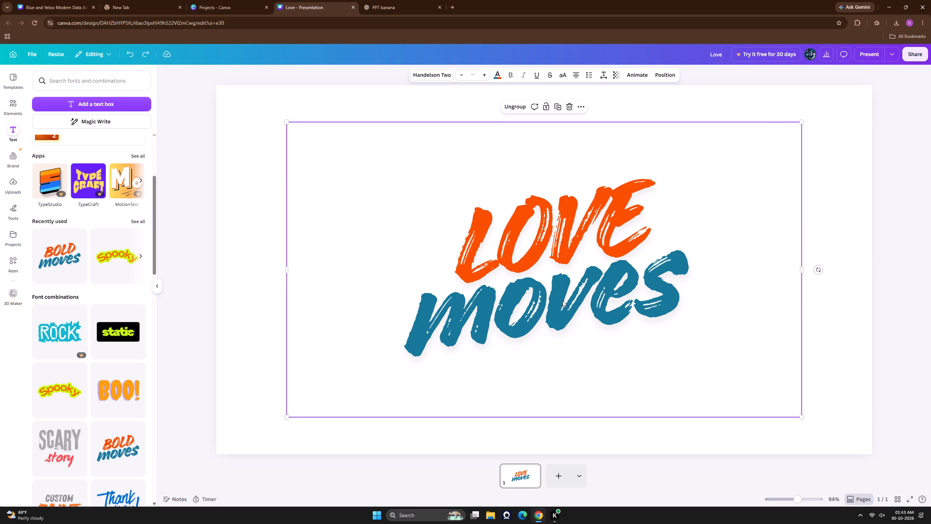
{"action": "left_click", "coordinate": [567, 304]}
{"action": "key", "text": "Delete"}
Move the orange LOVE title to the upper centre of the slide and widen its text box on both sides.
{"action": "left_click", "coordinate": [545, 244]}
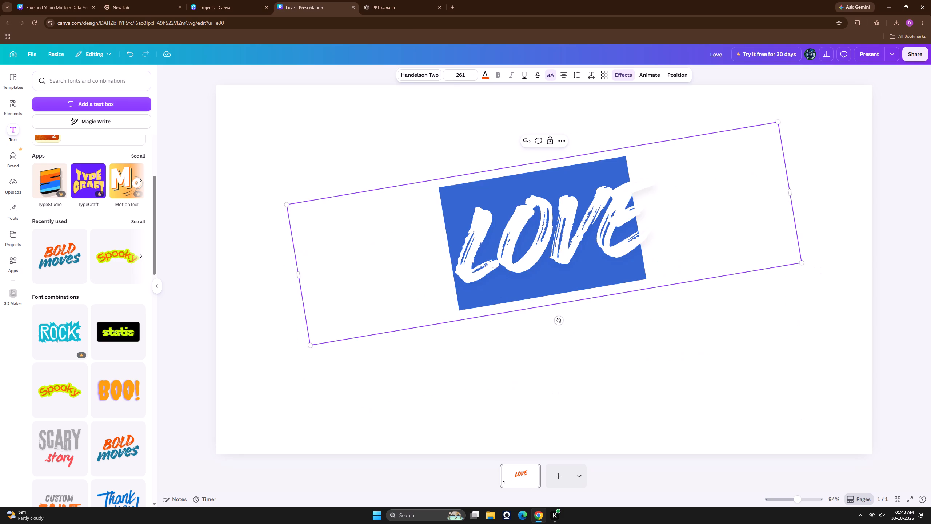
{"action": "left_click", "coordinate": [518, 324]}
{"action": "left_click_drag", "start_coordinate": [534, 233], "coordinate": [524, 158]}
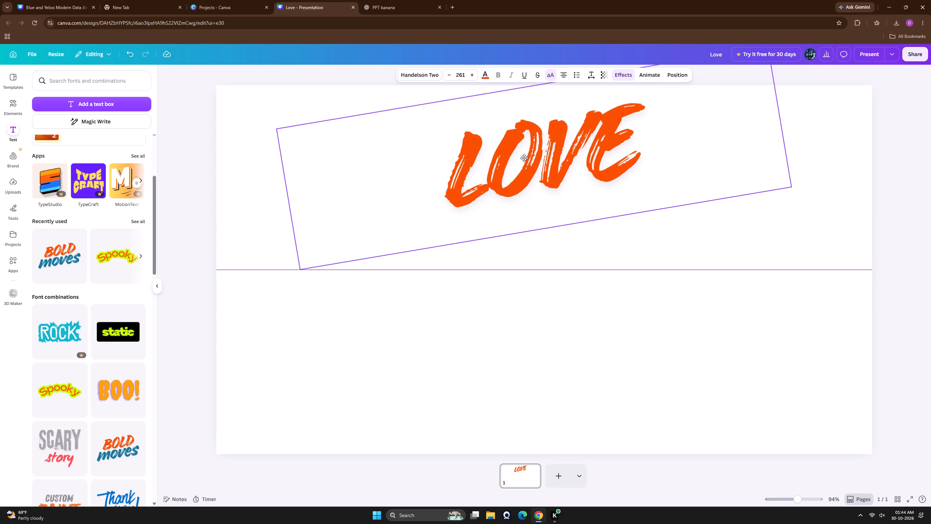
{"action": "left_click_drag", "start_coordinate": [524, 158], "coordinate": [520, 167]}
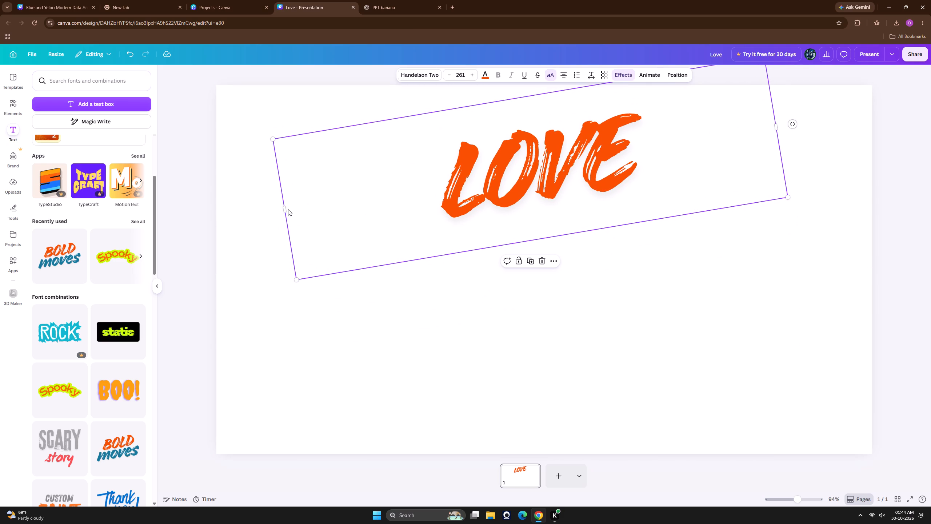
{"action": "left_click_drag", "start_coordinate": [280, 209], "coordinate": [210, 231]}
{"action": "left_click_drag", "start_coordinate": [582, 160], "coordinate": [602, 159]}
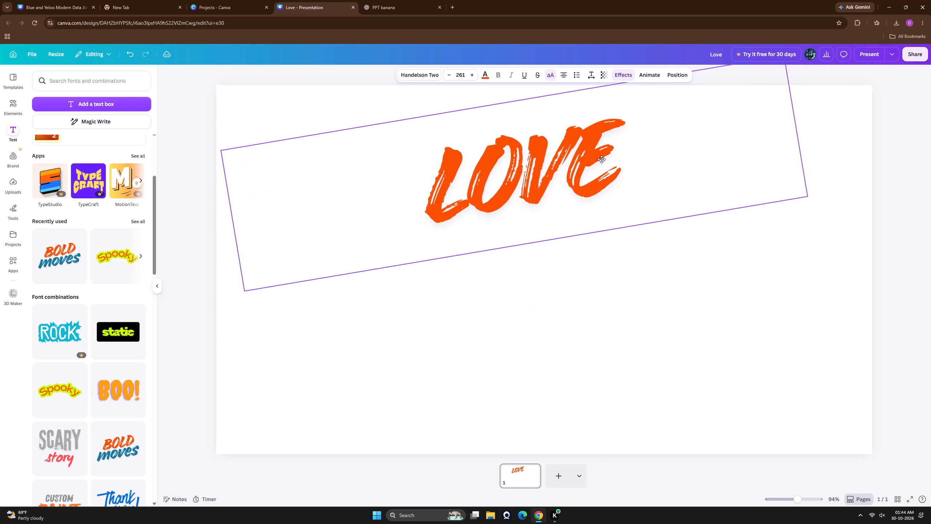
{"action": "left_click_drag", "start_coordinate": [602, 159], "coordinate": [608, 154]}
{"action": "left_click_drag", "start_coordinate": [802, 118], "coordinate": [826, 110]}
{"action": "left_click_drag", "start_coordinate": [707, 151], "coordinate": [704, 152]}
Switch to the ChatGPT conversation and copy the highlighted phrase "The Most Beautiful Feeling".
{"action": "left_click", "coordinate": [396, 4]}
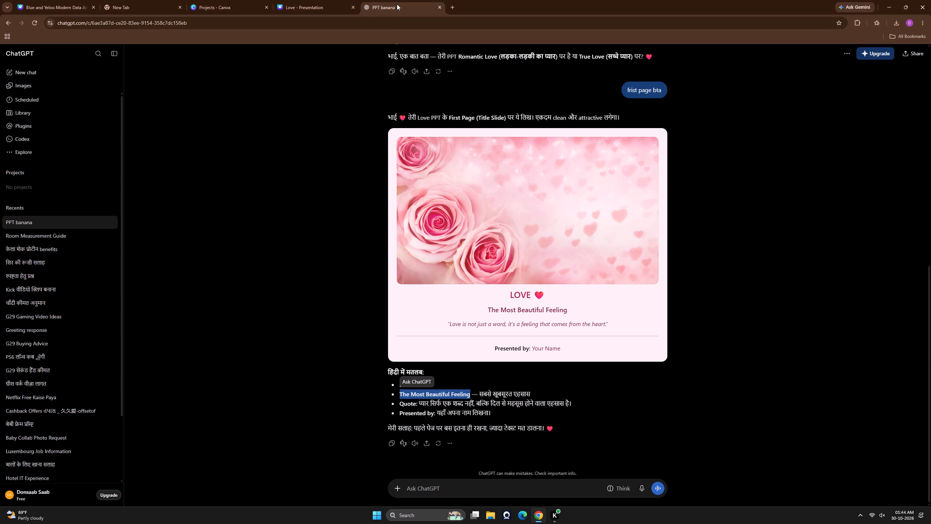
{"action": "right_click", "coordinate": [464, 395]}
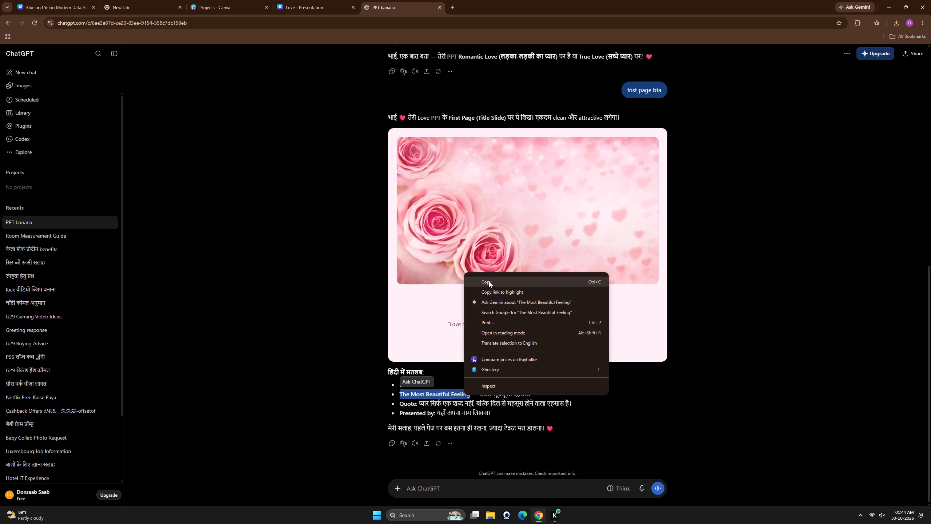
{"action": "left_click", "coordinate": [489, 281]}
Switch back to the Love presentation and add a text box containing the copied phrase "The Most Beautiful Feeling".
{"action": "left_click", "coordinate": [300, 1]}
{"action": "left_click", "coordinate": [500, 315]}
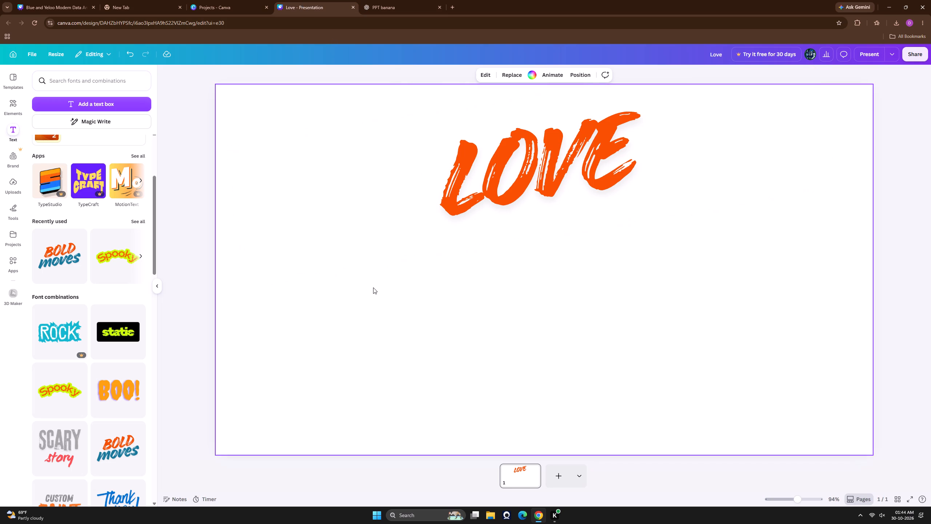
{"action": "scroll", "coordinate": [87, 201], "scroll_direction": "up", "scroll_amount": 4}
{"action": "left_click", "coordinate": [68, 99]}
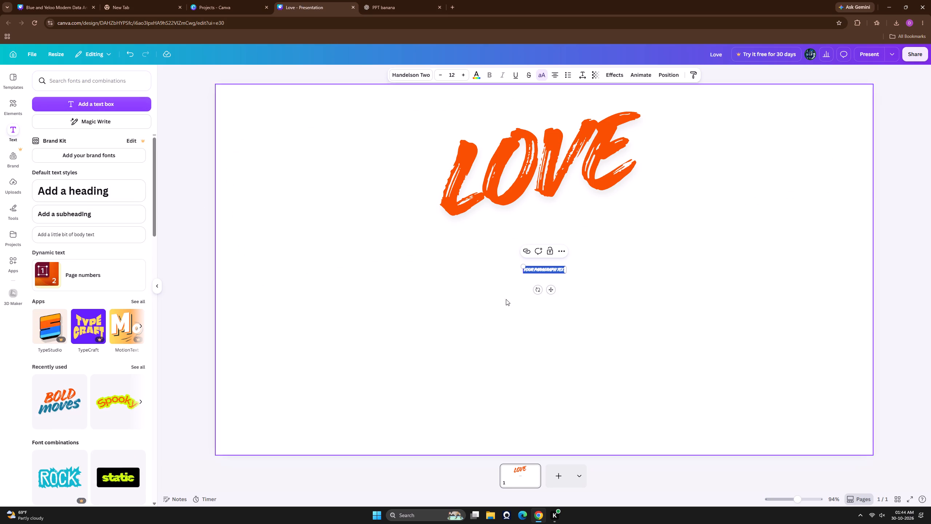
{"action": "key", "text": "ctrl+v"}
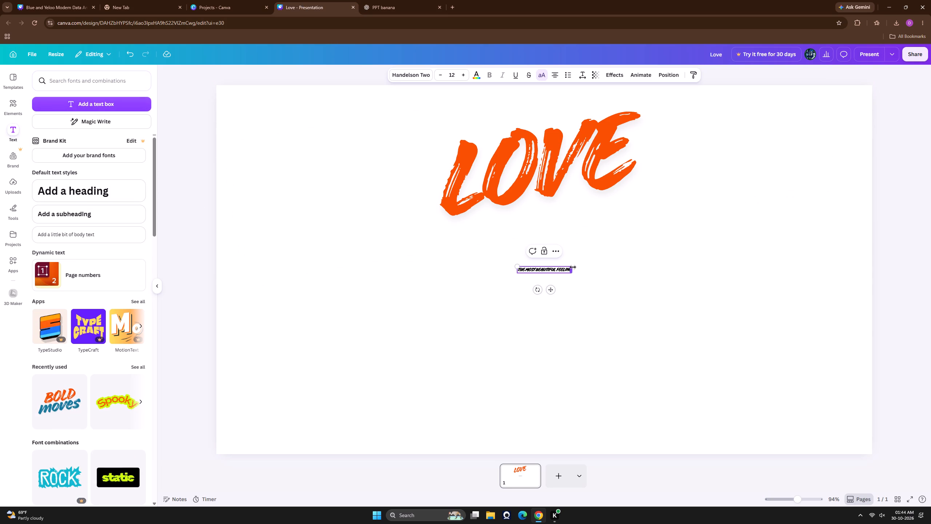
Widen the subtitle's text box, scale its text up to about 27.6, and move it toward the slide's horizontal centre.
{"action": "left_click_drag", "start_coordinate": [572, 271], "coordinate": [711, 272]}
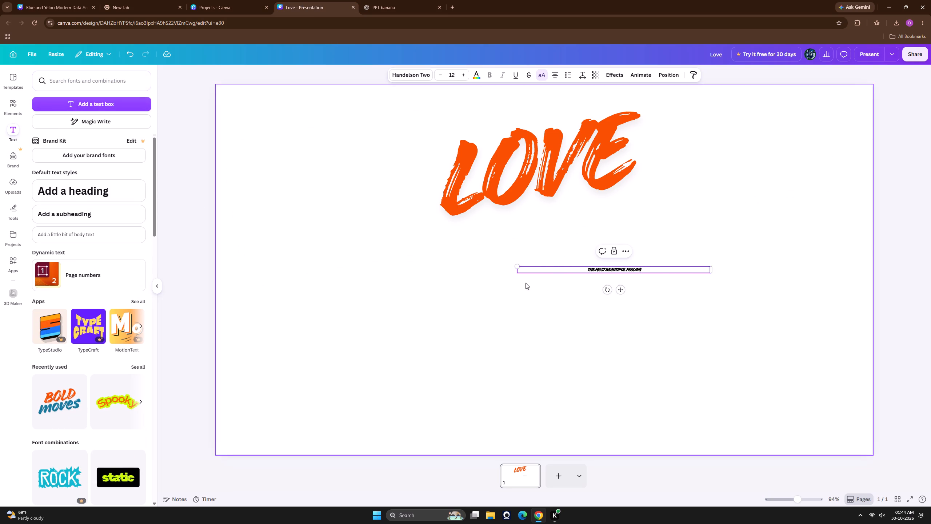
{"action": "left_click_drag", "start_coordinate": [517, 268], "coordinate": [269, 159]}
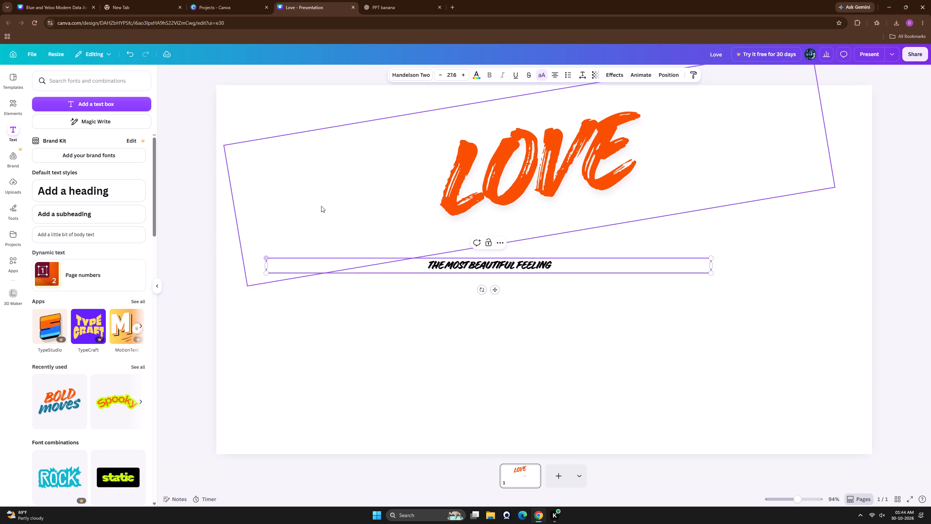
{"action": "left_click_drag", "start_coordinate": [496, 267], "coordinate": [558, 277]}
{"action": "left_click", "coordinate": [570, 319]}
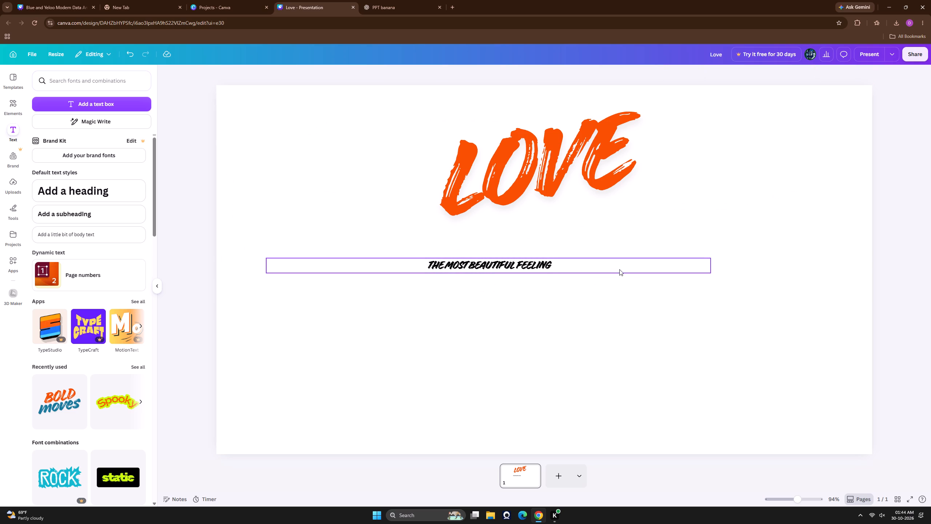
{"action": "left_click", "coordinate": [559, 270]}
{"action": "left_click_drag", "start_coordinate": [496, 290], "coordinate": [542, 293]}
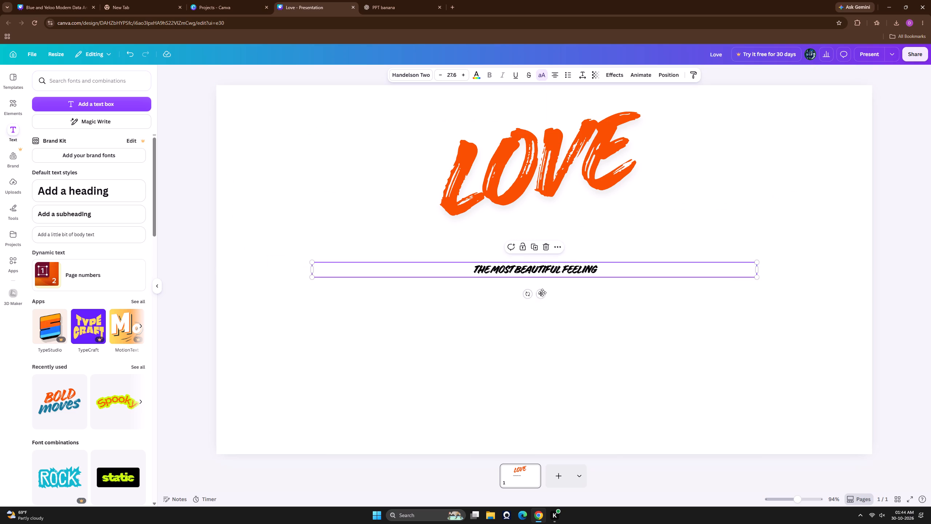
Scale the subtitle up to a font size of about 36.6 and move it closer beneath the LOVE title.
{"action": "left_click_drag", "start_coordinate": [755, 278], "coordinate": [758, 280]}
{"action": "left_click_drag", "start_coordinate": [758, 280], "coordinate": [750, 296]}
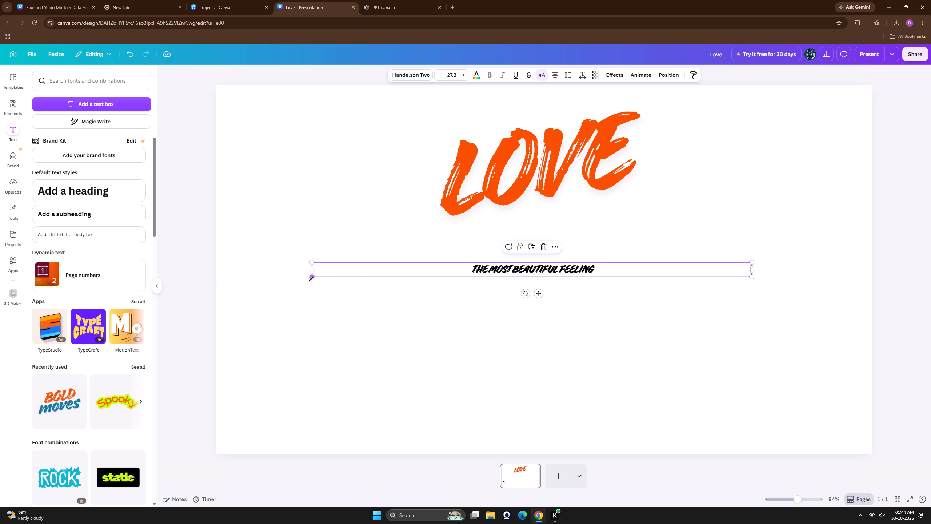
{"action": "left_click_drag", "start_coordinate": [311, 279], "coordinate": [304, 299], "text": "ctrl"}
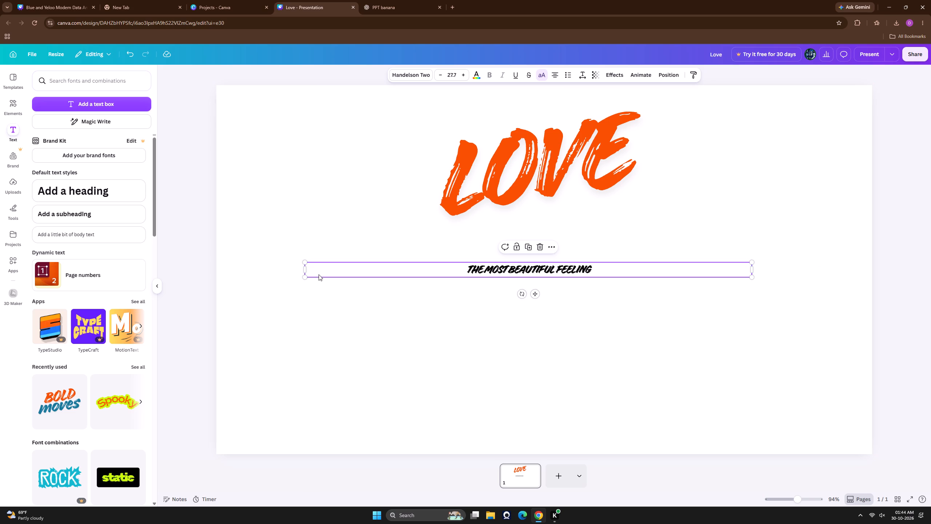
{"action": "left_click_drag", "start_coordinate": [306, 278], "coordinate": [240, 324], "text": "alt"}
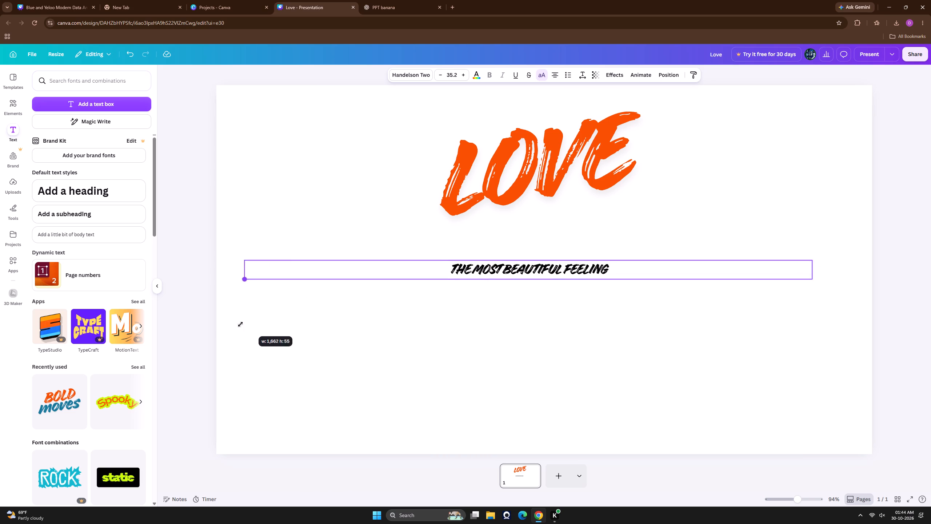
{"action": "left_click_drag", "start_coordinate": [240, 324], "coordinate": [165, 346], "text": "alt"}
{"action": "left_click_drag", "start_coordinate": [411, 278], "coordinate": [414, 278]}
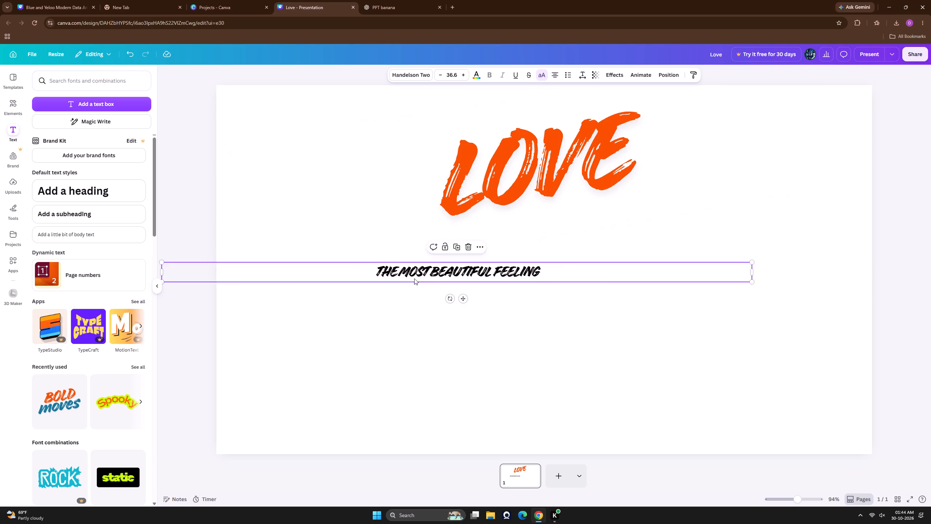
{"action": "left_click_drag", "start_coordinate": [414, 278], "coordinate": [483, 260]}
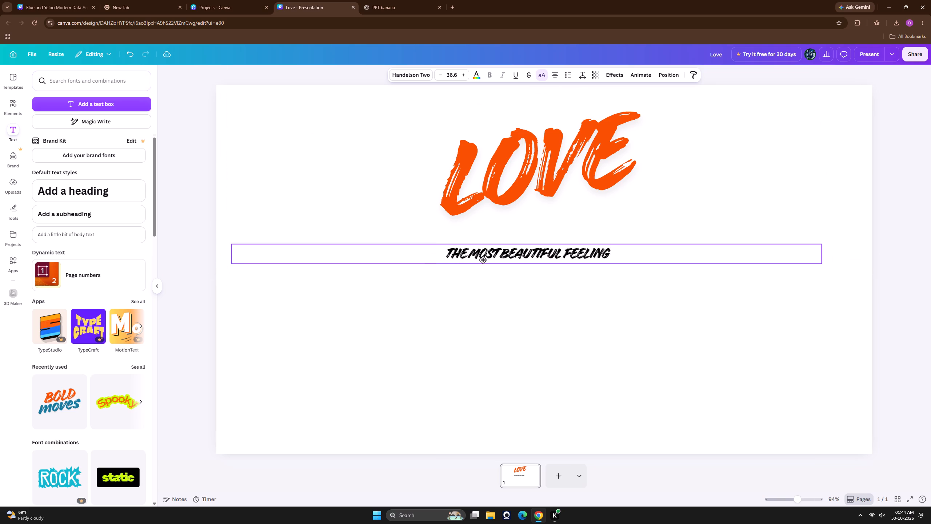
{"action": "left_click_drag", "start_coordinate": [483, 260], "coordinate": [482, 261]}
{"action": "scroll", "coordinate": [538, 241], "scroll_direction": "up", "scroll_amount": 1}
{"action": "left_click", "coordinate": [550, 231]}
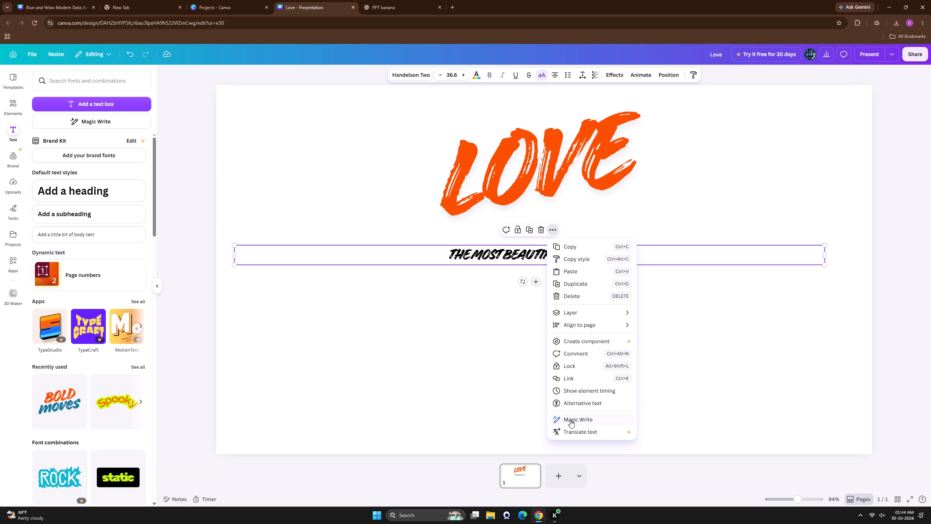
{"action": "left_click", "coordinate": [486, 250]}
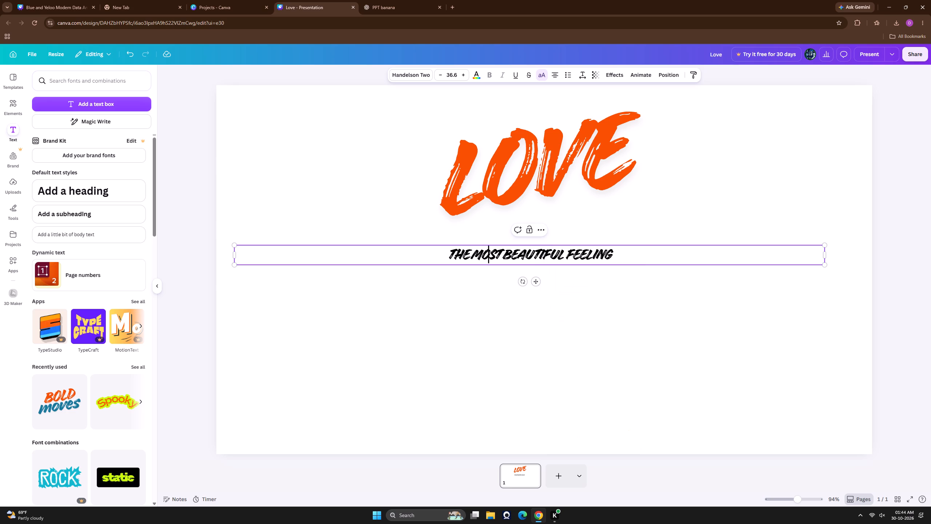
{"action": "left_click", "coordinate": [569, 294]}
Narrow the subtitle's box to fit one line, enlarge its text to about 112, and centre it below LOVE.
{"action": "left_click", "coordinate": [522, 261]}
{"action": "left_click_drag", "start_coordinate": [828, 256], "coordinate": [845, 250]}
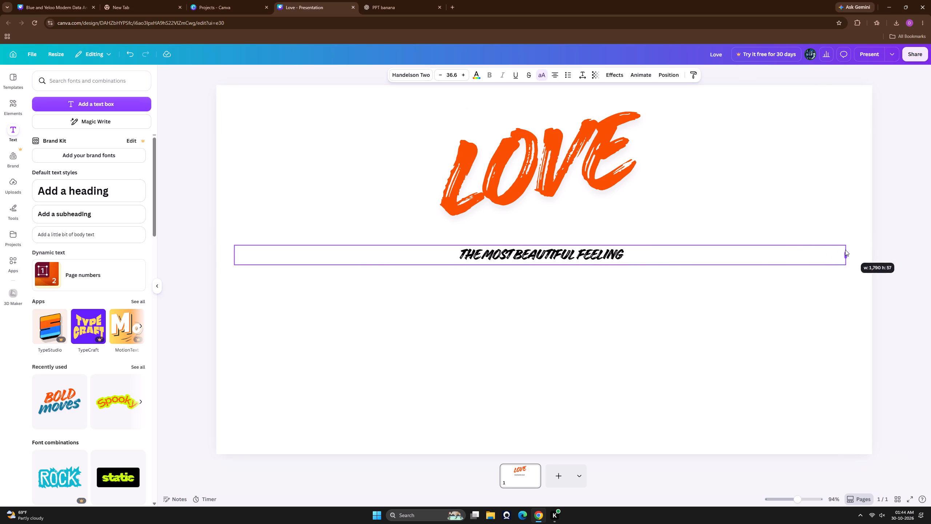
{"action": "left_click_drag", "start_coordinate": [845, 250], "coordinate": [380, 259]}
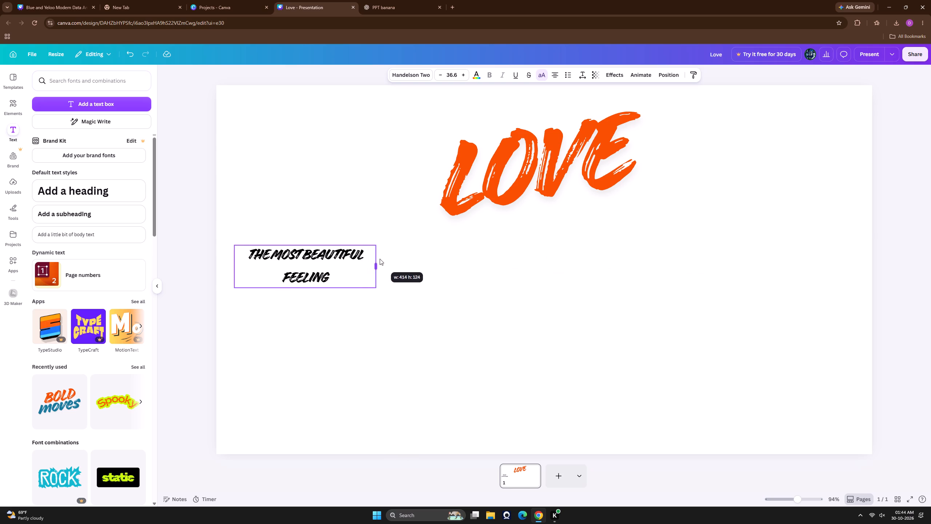
{"action": "left_click_drag", "start_coordinate": [380, 259], "coordinate": [412, 253]}
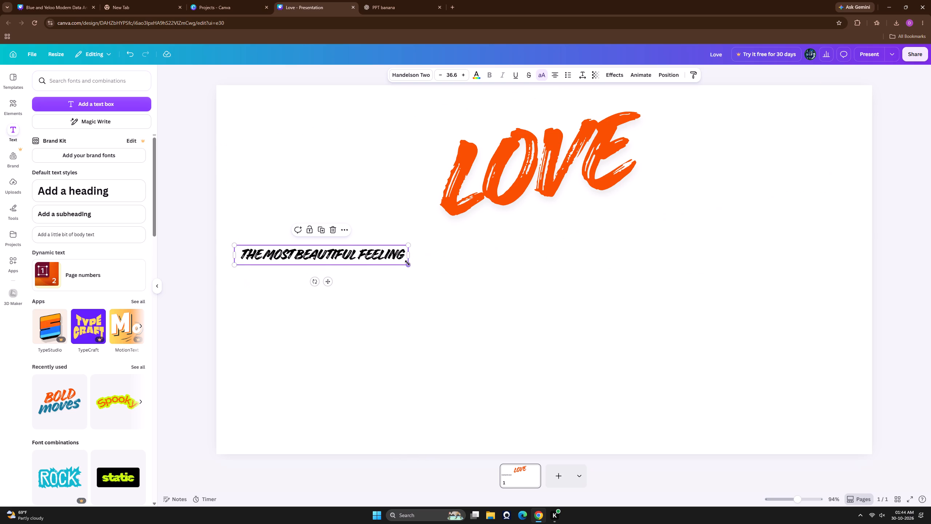
{"action": "left_click_drag", "start_coordinate": [407, 263], "coordinate": [753, 400]}
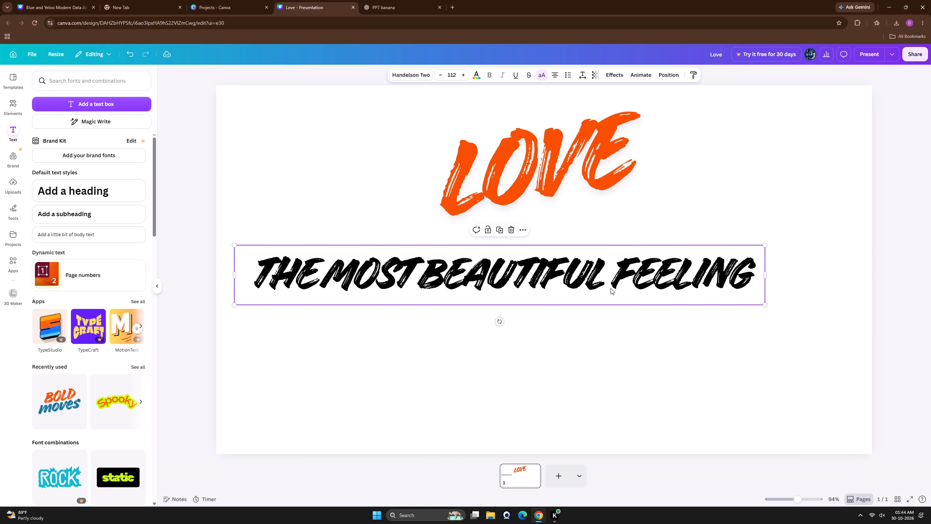
{"action": "left_click_drag", "start_coordinate": [599, 282], "coordinate": [645, 261]}
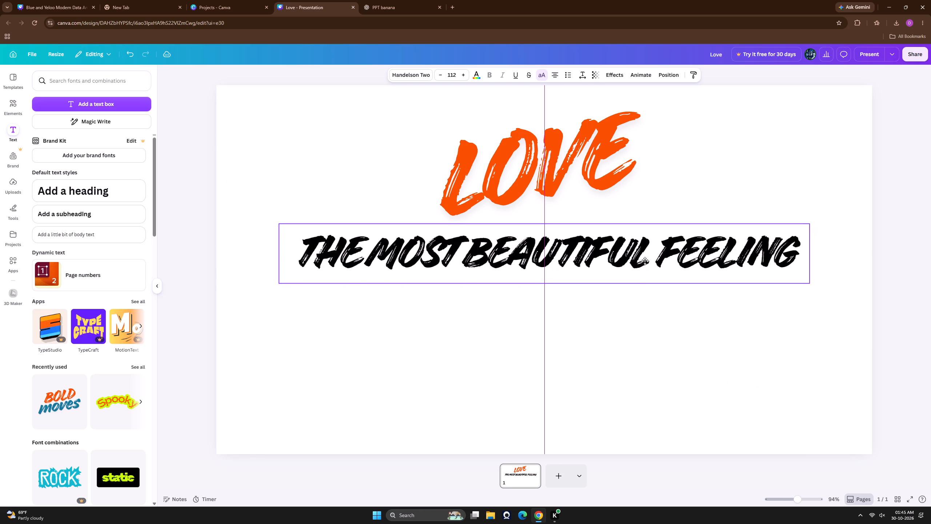
{"action": "left_click_drag", "start_coordinate": [645, 261], "coordinate": [646, 265]}
{"action": "left_click", "coordinate": [650, 351]}
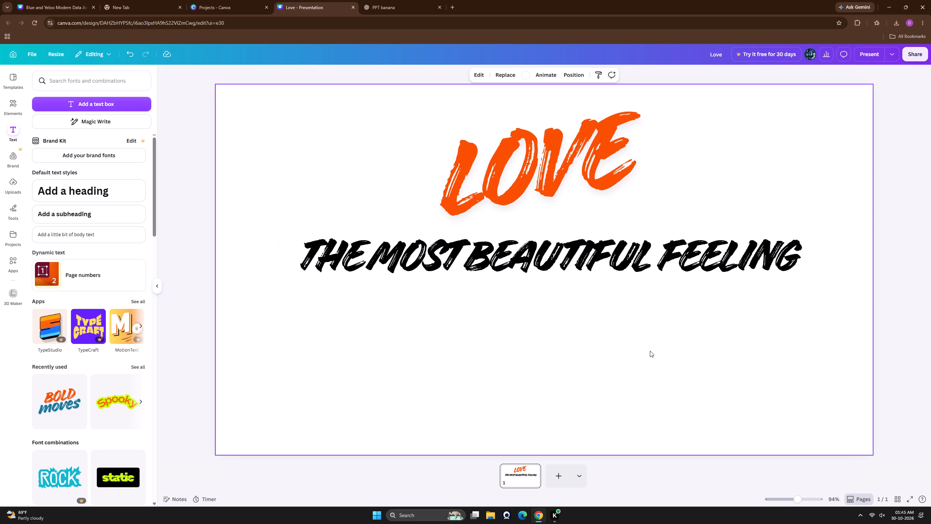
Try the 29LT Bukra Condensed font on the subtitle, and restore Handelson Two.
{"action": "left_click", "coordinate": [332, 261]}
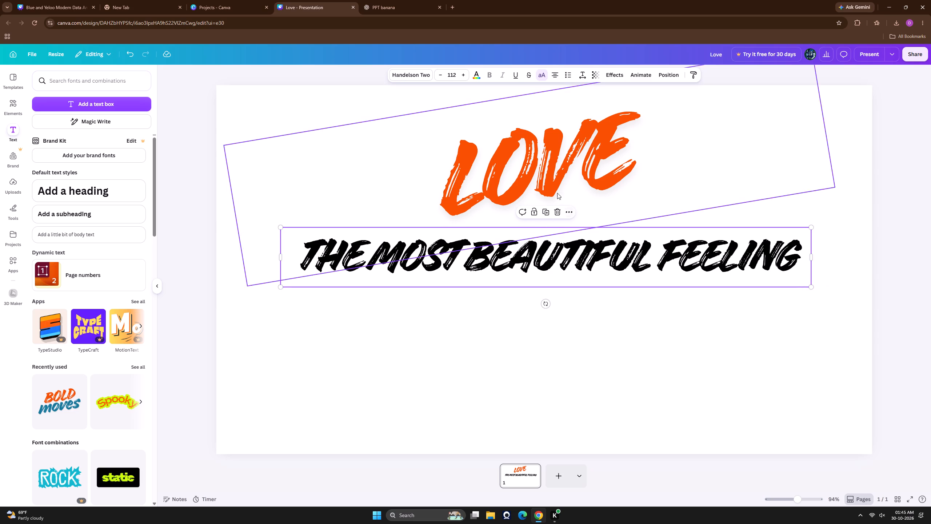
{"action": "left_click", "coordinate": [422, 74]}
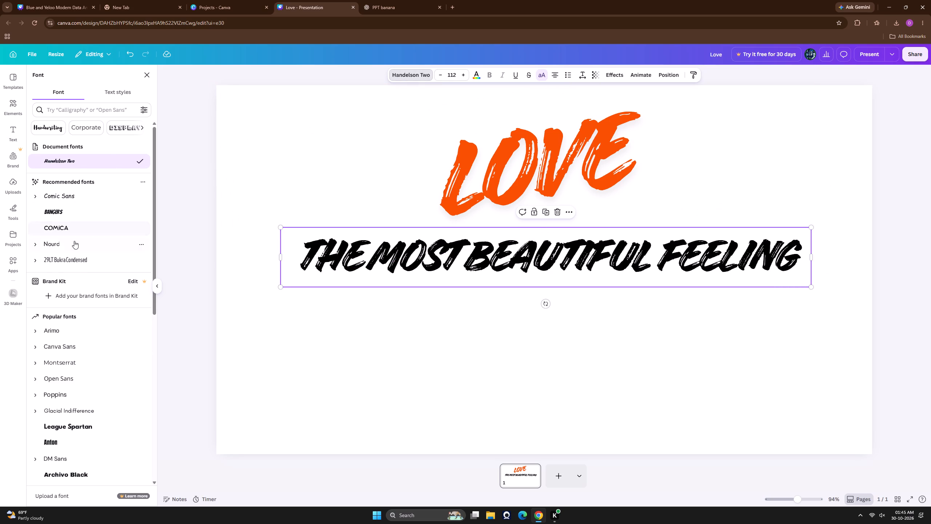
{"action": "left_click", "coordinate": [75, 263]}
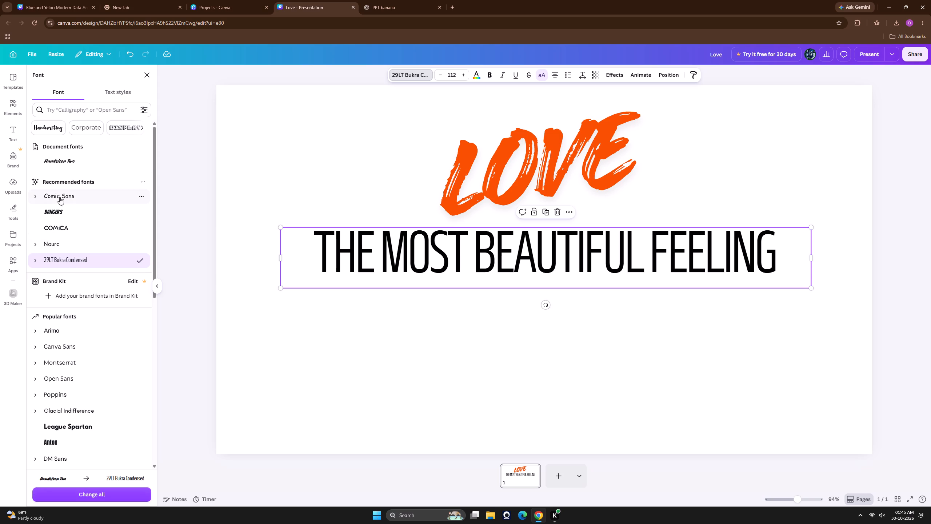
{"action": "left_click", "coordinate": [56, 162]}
{"action": "left_click", "coordinate": [61, 114]}
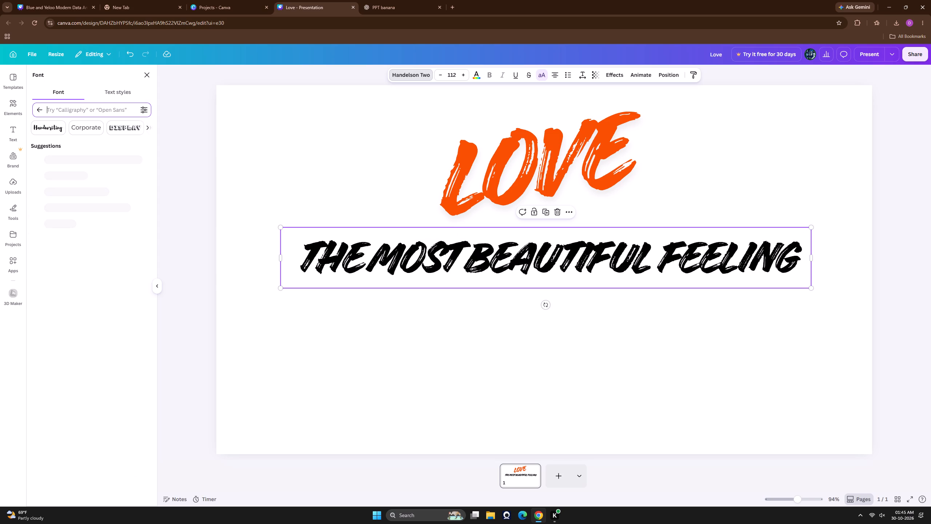
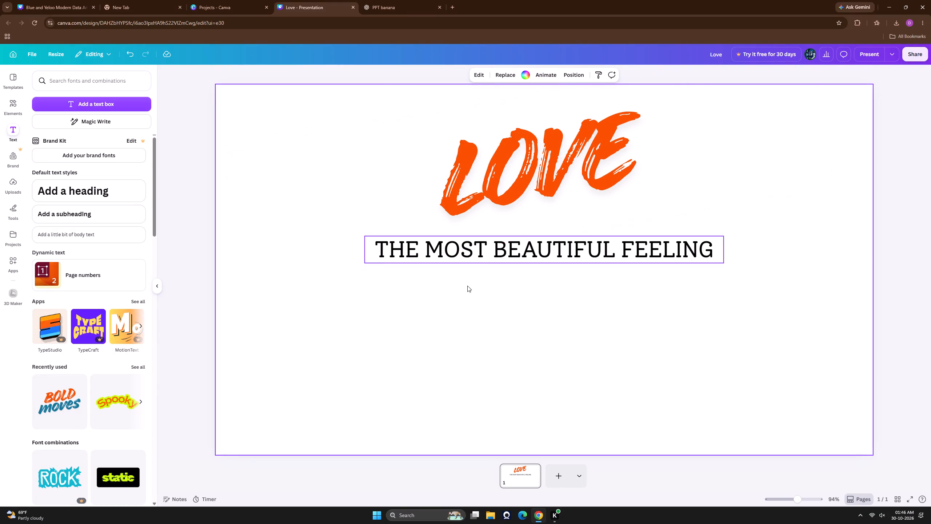
{"action": "left_click", "coordinate": [80, 102]}
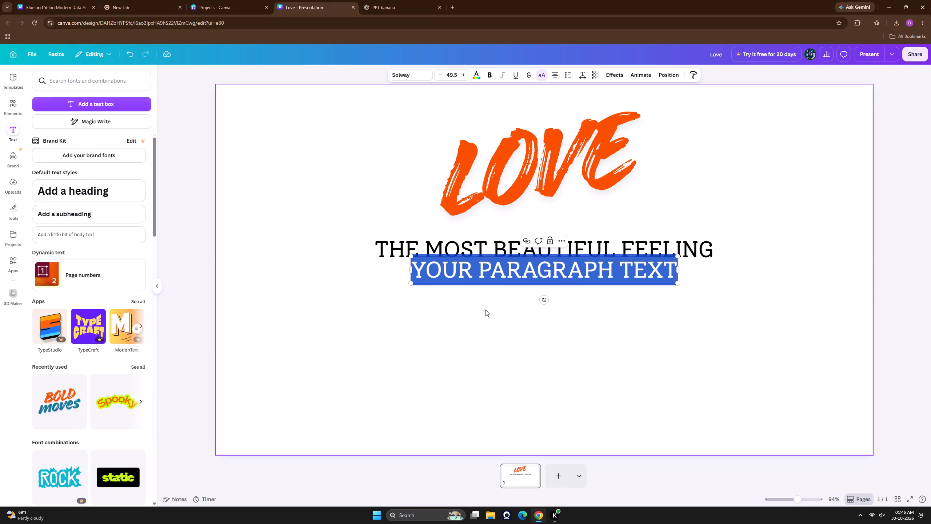
{"action": "left_click", "coordinate": [497, 273]}
{"action": "key", "text": "ctrl+a"}
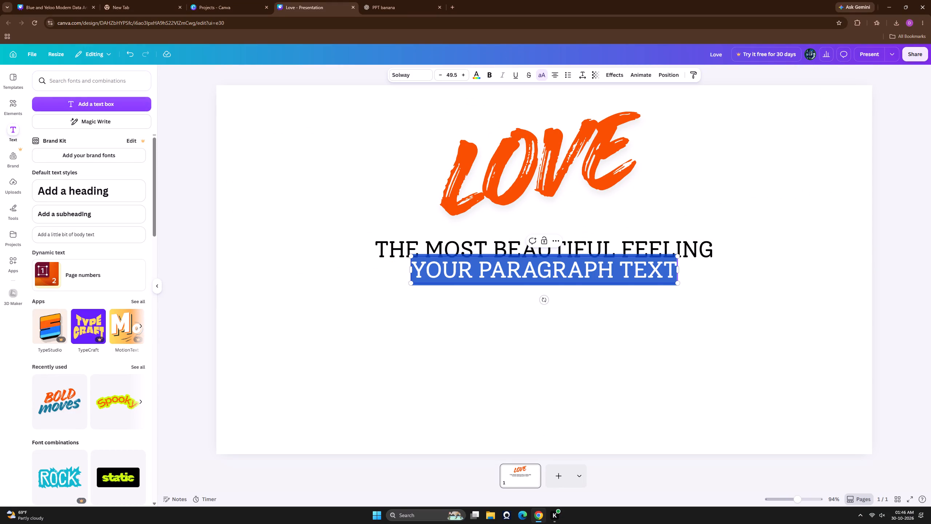
{"action": "key", "text": "ctrl+v"}
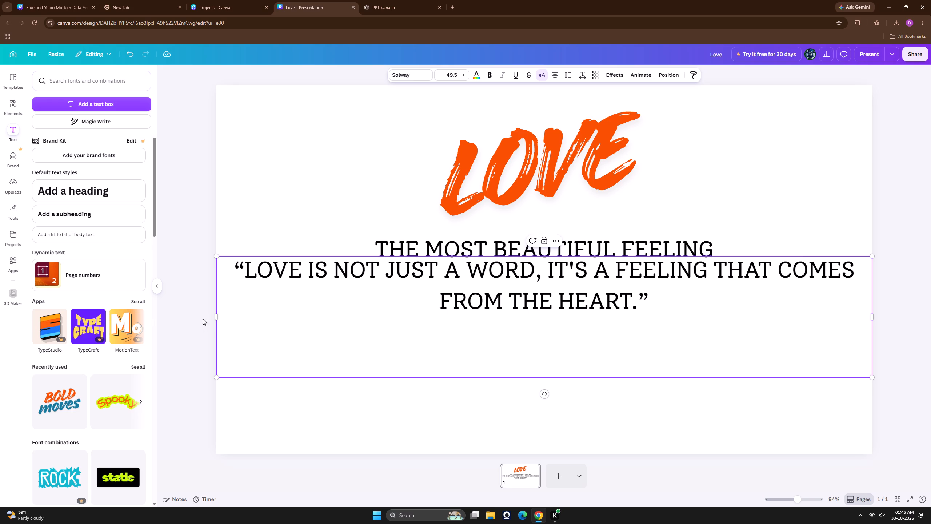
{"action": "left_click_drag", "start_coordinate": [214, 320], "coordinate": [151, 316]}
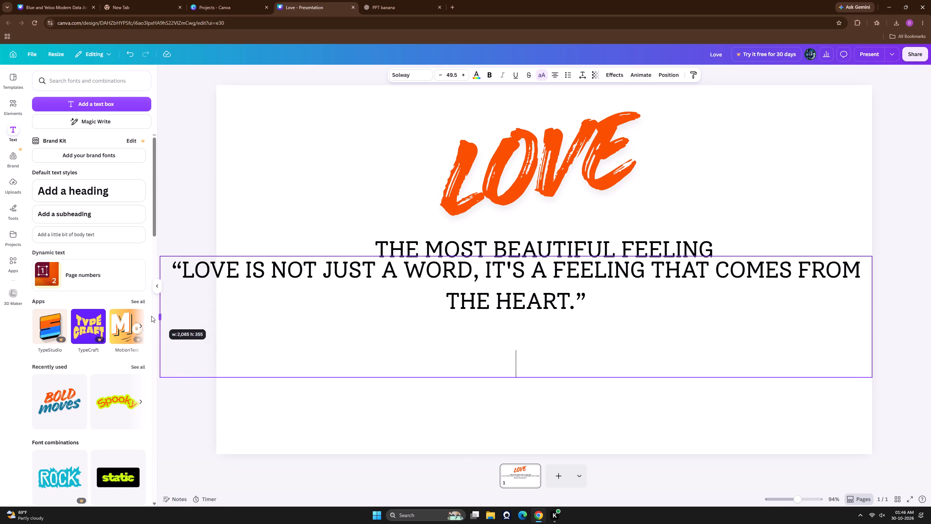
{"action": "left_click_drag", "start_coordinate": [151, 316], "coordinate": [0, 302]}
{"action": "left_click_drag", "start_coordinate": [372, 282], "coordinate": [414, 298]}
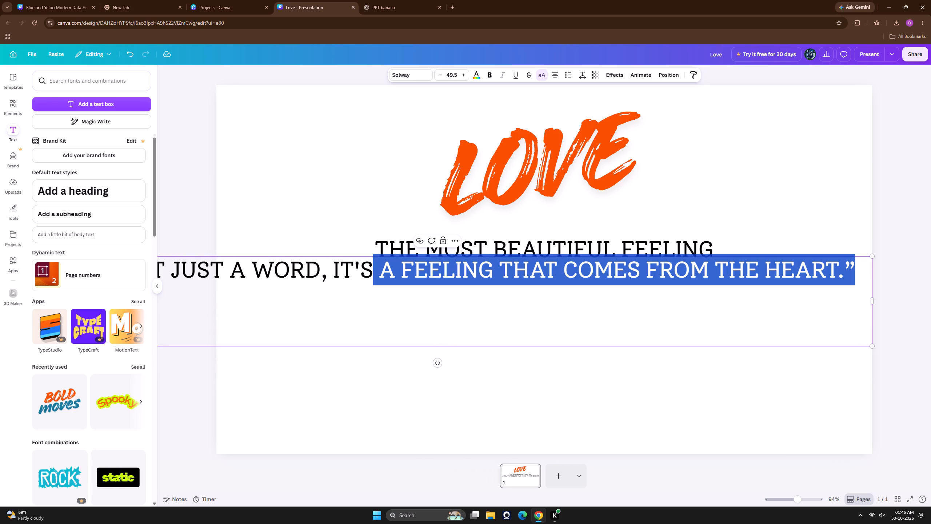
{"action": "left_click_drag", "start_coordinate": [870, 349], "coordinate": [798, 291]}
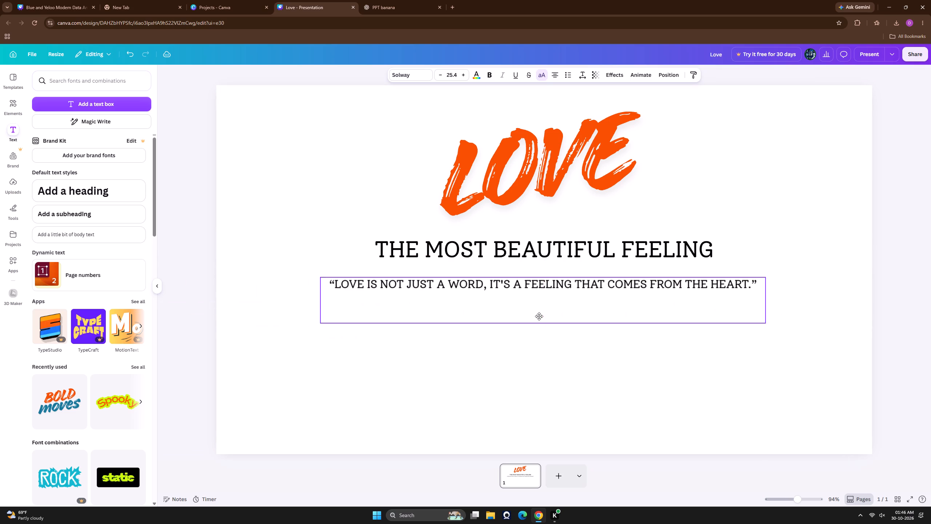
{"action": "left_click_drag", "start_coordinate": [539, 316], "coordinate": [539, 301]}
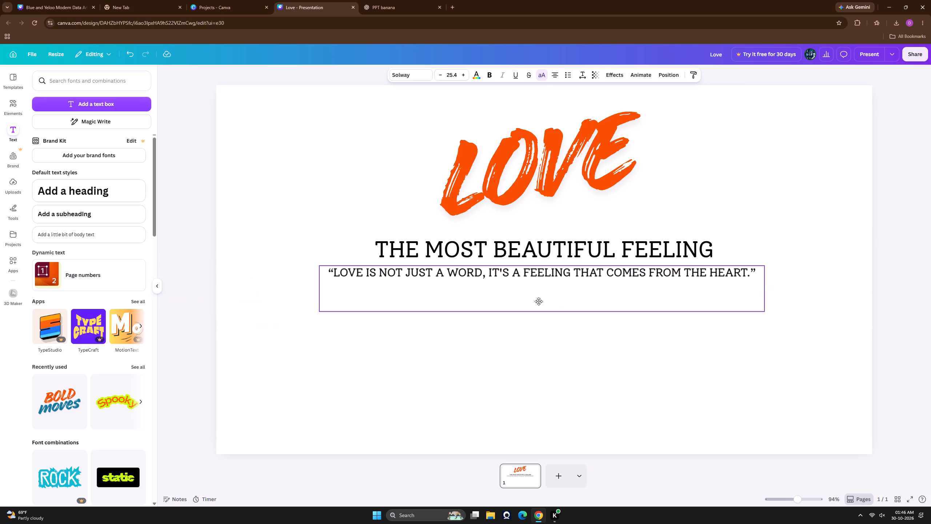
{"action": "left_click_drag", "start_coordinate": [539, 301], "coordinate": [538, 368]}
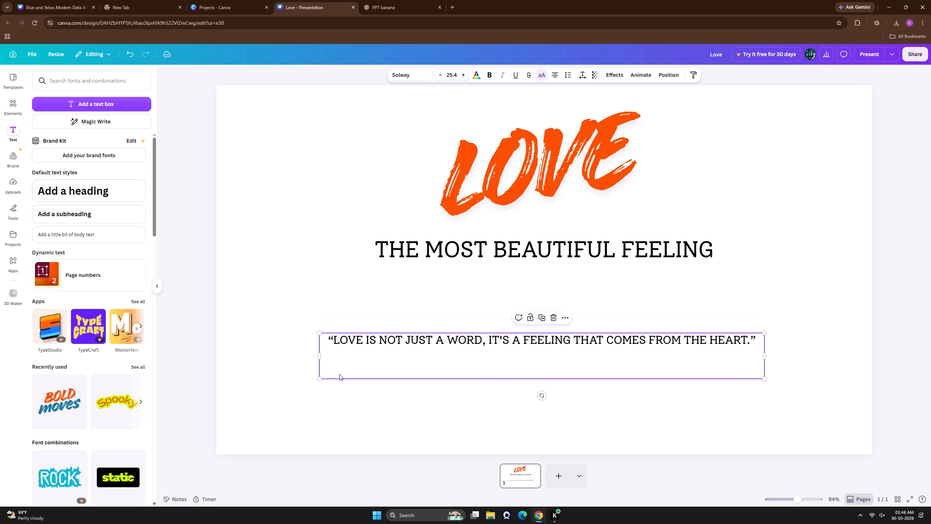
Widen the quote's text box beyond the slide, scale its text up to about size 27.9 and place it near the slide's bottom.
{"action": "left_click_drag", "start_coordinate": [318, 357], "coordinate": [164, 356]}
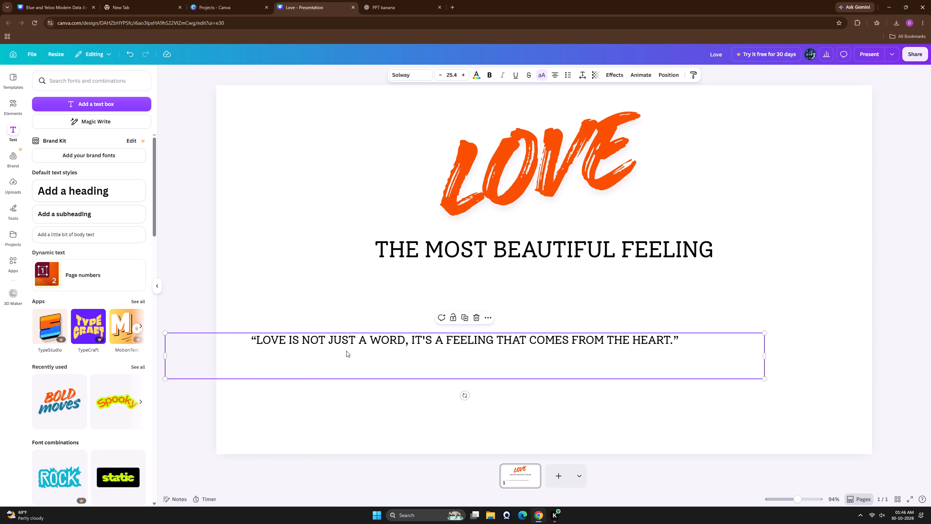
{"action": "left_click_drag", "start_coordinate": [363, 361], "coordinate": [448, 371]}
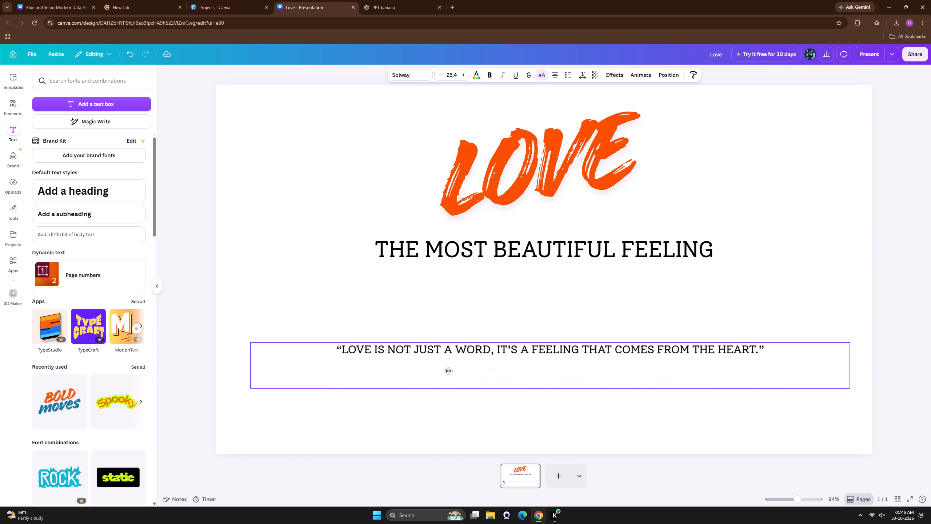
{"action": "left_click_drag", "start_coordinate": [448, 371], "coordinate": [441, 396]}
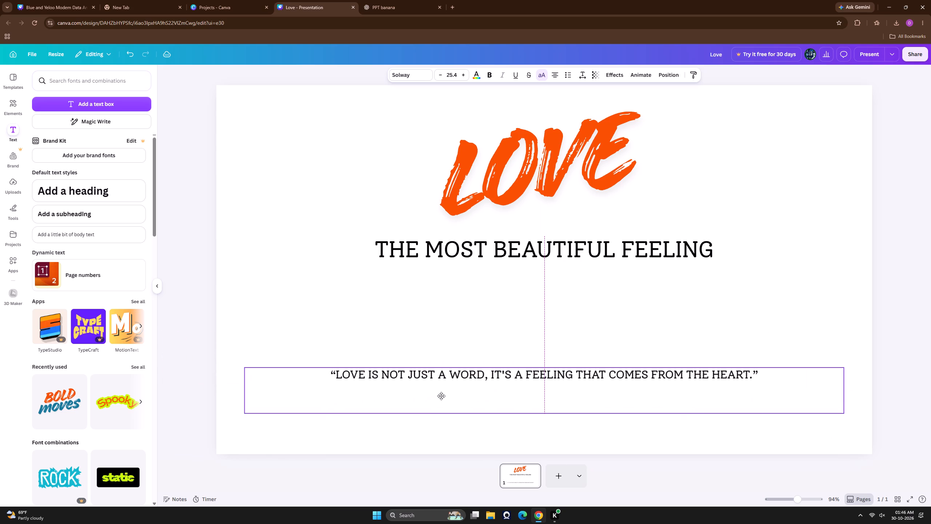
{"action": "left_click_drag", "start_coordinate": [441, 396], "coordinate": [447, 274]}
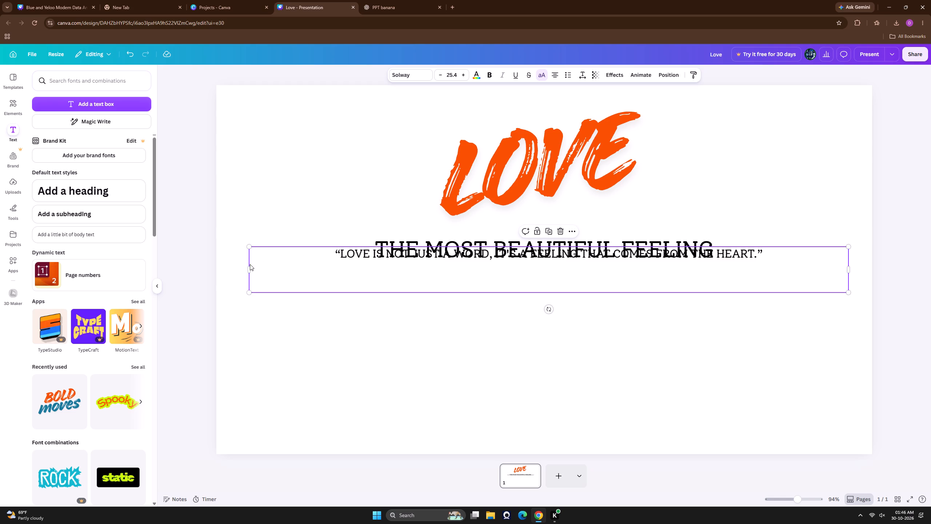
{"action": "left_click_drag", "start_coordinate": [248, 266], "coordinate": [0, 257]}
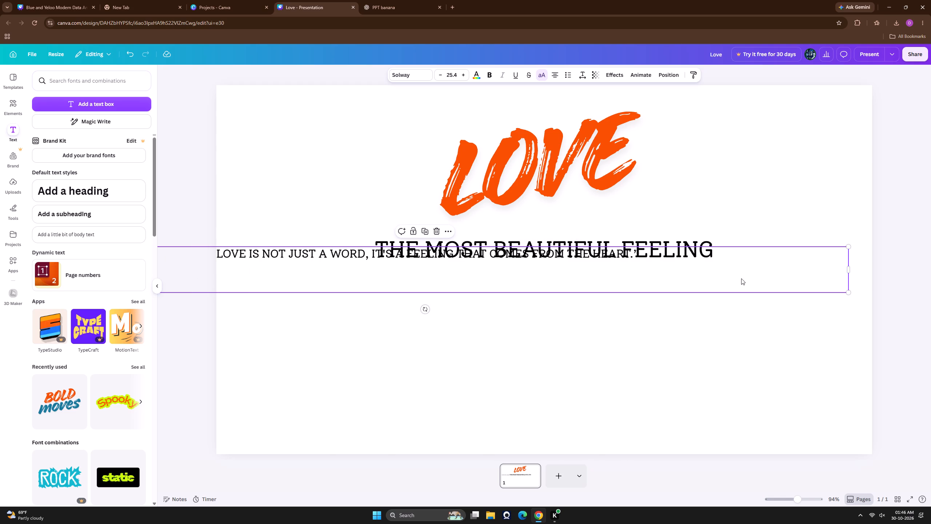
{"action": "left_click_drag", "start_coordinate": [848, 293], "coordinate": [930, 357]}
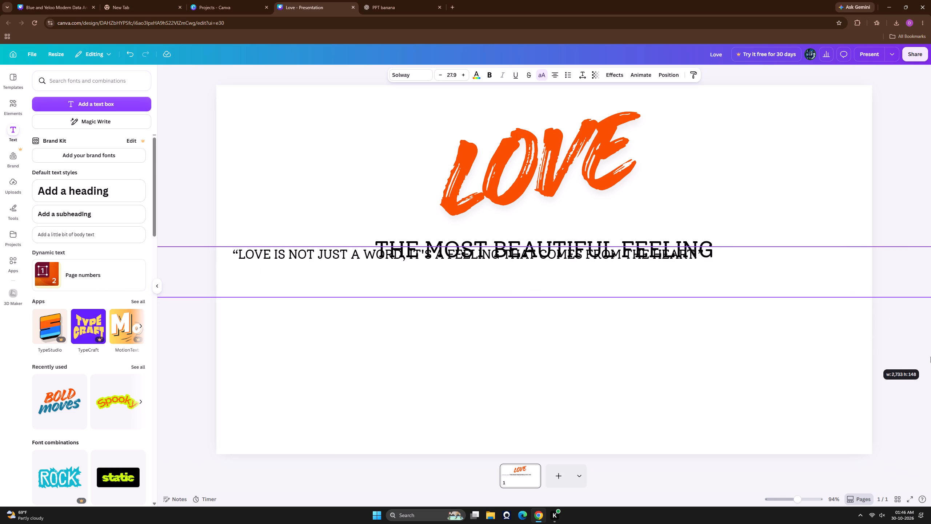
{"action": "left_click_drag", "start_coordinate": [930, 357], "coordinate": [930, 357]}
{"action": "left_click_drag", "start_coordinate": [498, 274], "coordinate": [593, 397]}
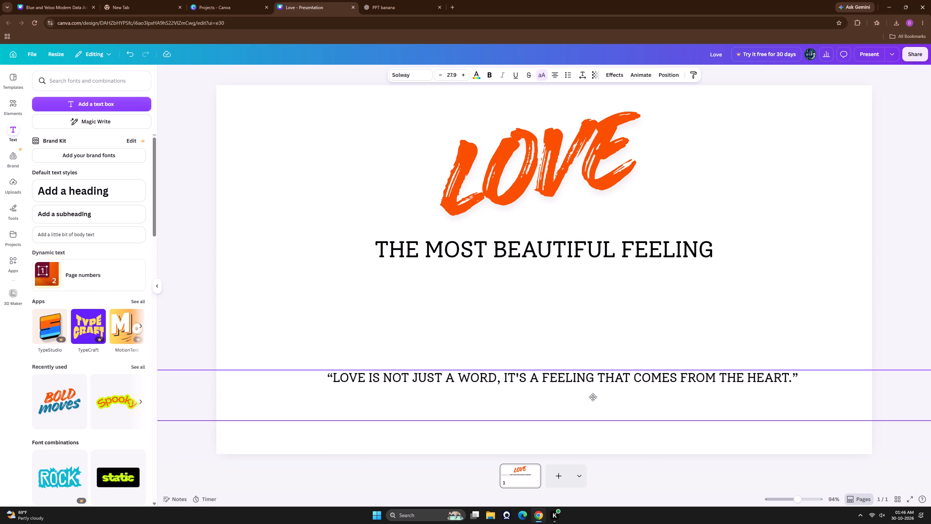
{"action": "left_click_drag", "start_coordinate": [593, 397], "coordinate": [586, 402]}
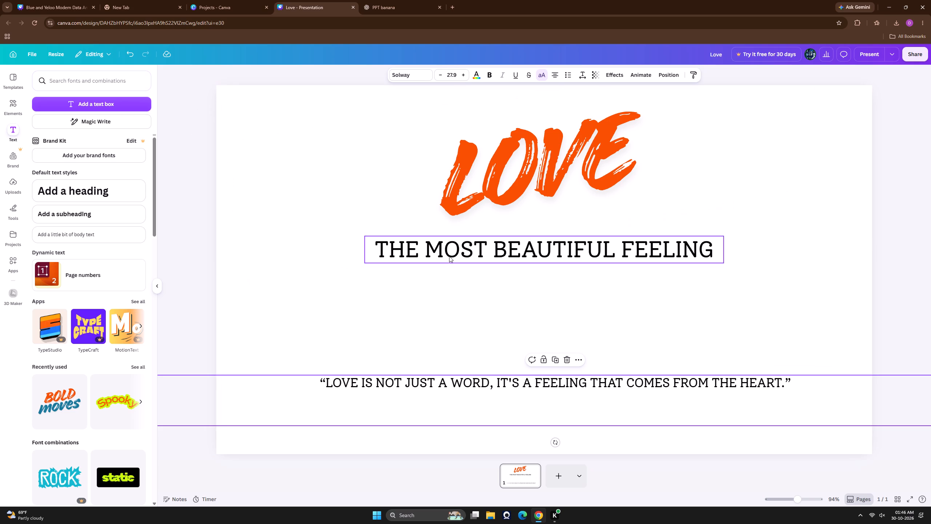
Set the font size of the subtitle "The Most Beautiful Feeling" to 49.
{"action": "left_click", "coordinate": [452, 247]}
{"action": "left_click", "coordinate": [453, 79]}
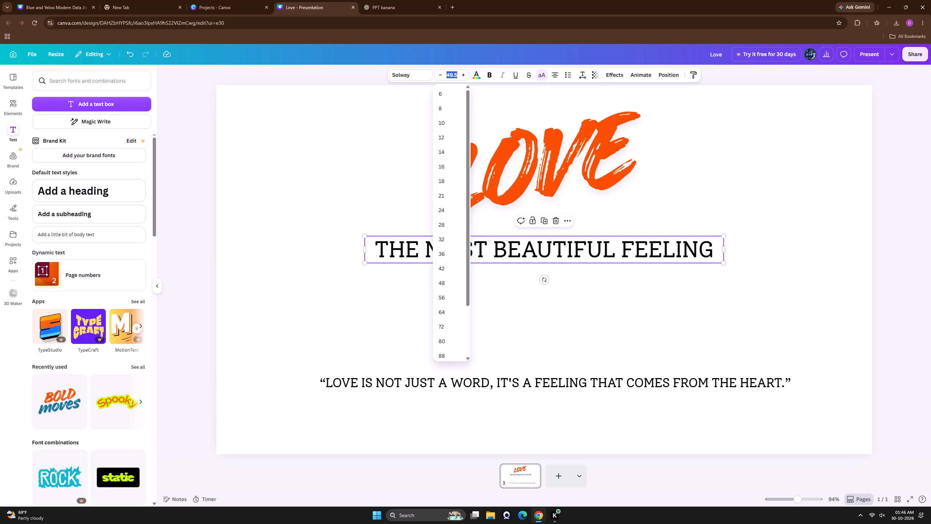
{"action": "key", "text": "ctrl+c"}
{"action": "key", "text": "ctrl+d"}
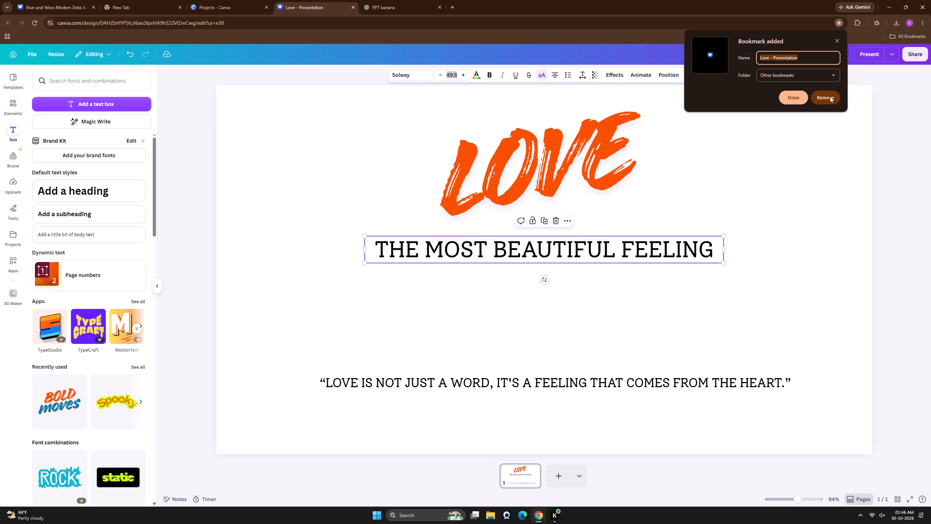
{"action": "left_click", "coordinate": [823, 93]}
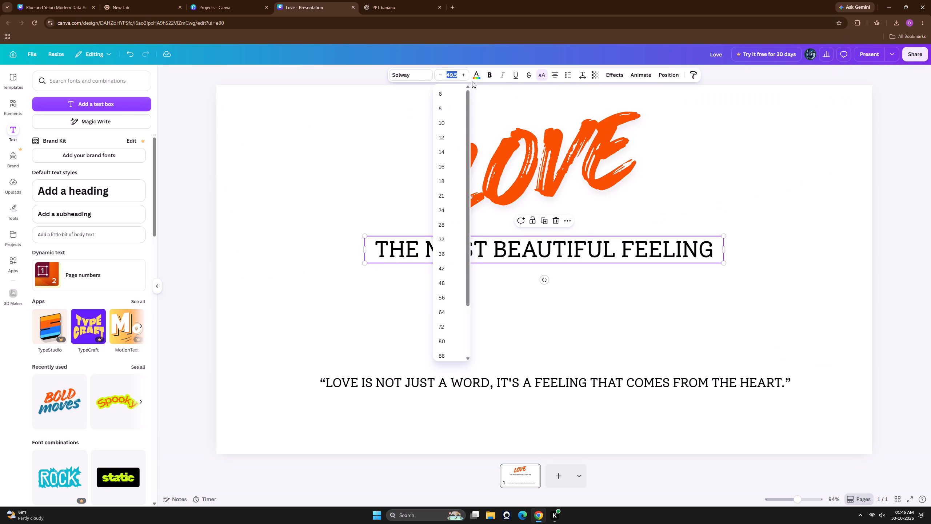
{"action": "left_click", "coordinate": [443, 74]}
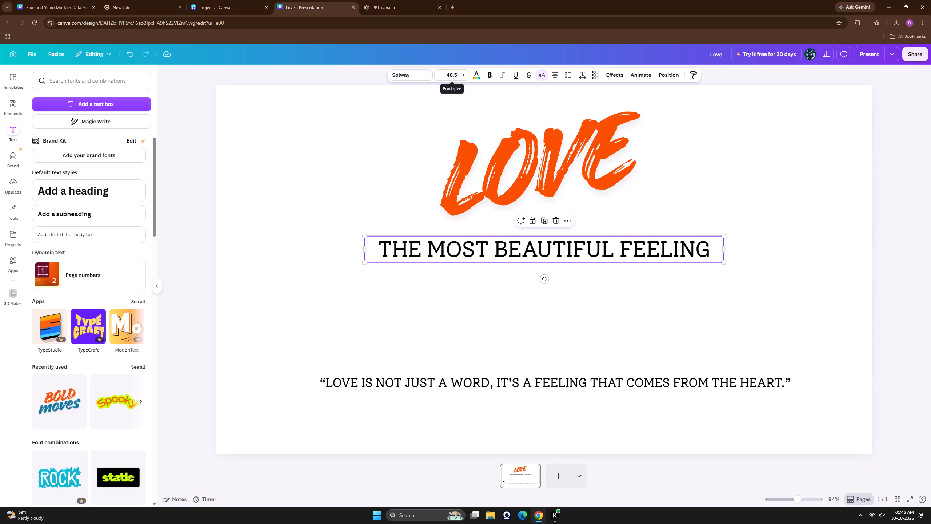
{"action": "left_click", "coordinate": [440, 75]}
{"action": "left_click", "coordinate": [456, 77]}
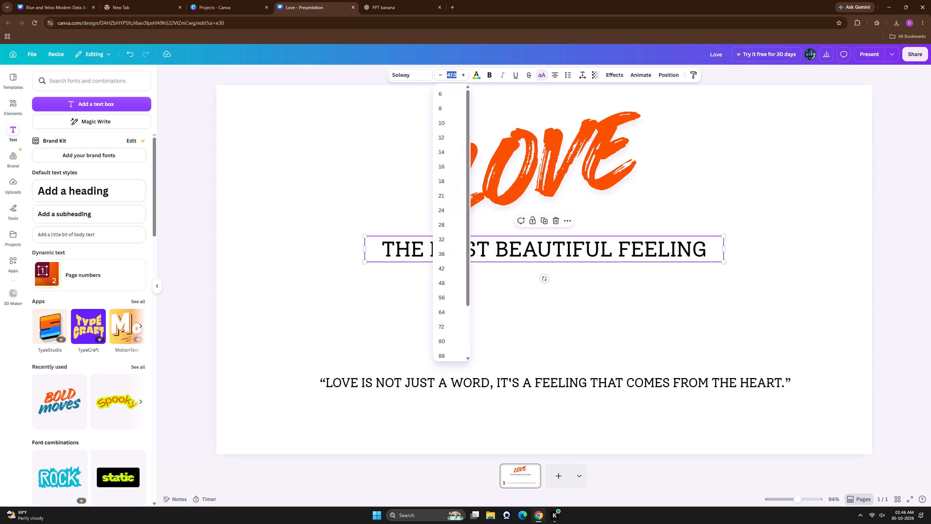
{"action": "type", "text": "49"}
{"action": "key", "text": "Return"}
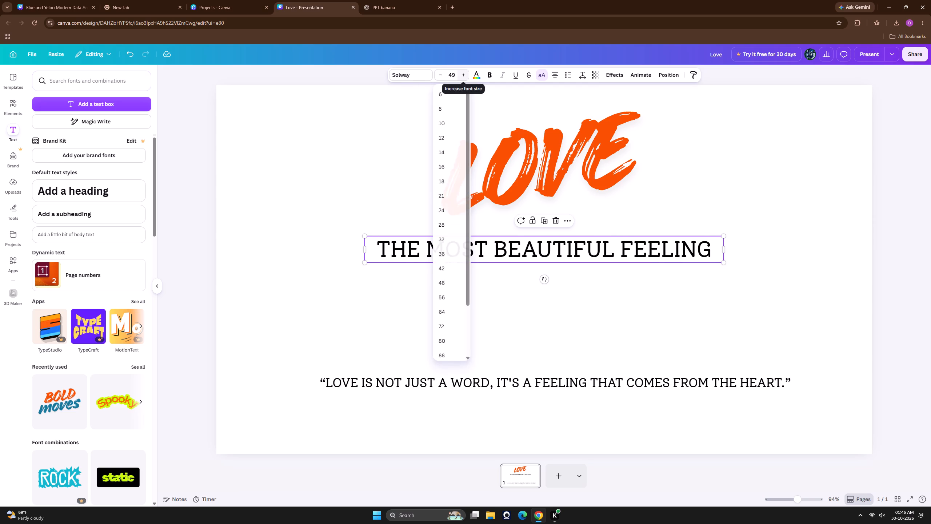
Set the font size of the love quote to 49 to match the subtitle.
{"action": "left_click", "coordinate": [473, 387]}
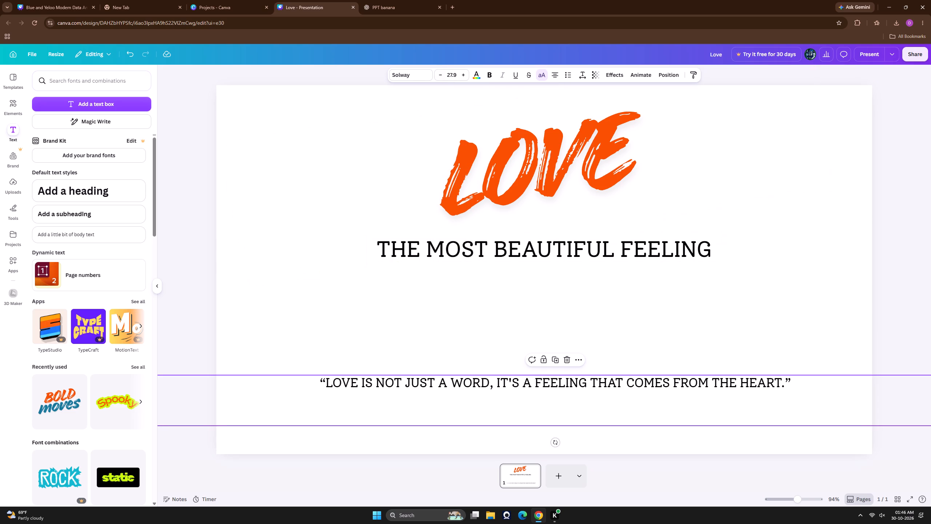
{"action": "double_click", "coordinate": [453, 388]}
{"action": "left_click", "coordinate": [453, 74]}
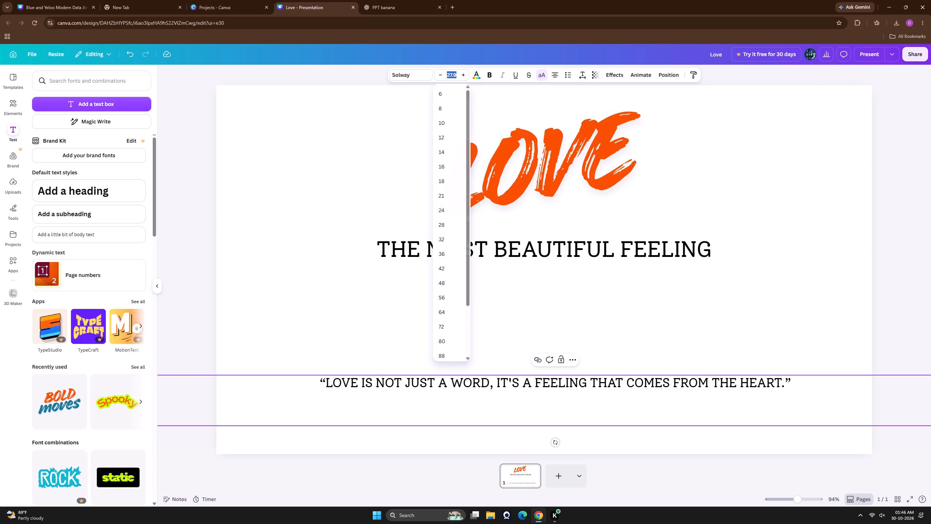
{"action": "type", "text": "49"}
{"action": "key", "text": "Return"}
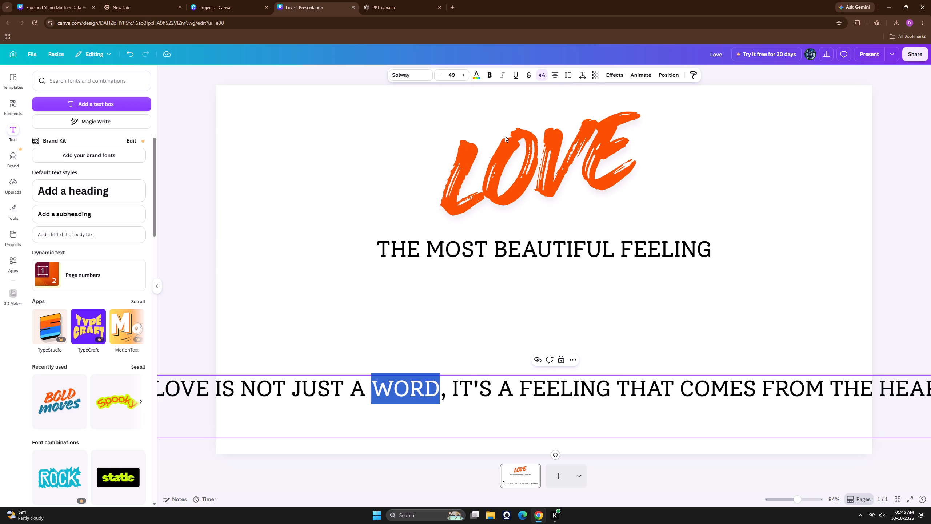
Narrow the love quote's text box so it wraps onto two lines and place it roughly centred near the slide's bottom.
{"action": "left_click_drag", "start_coordinate": [590, 416], "coordinate": [277, 372]}
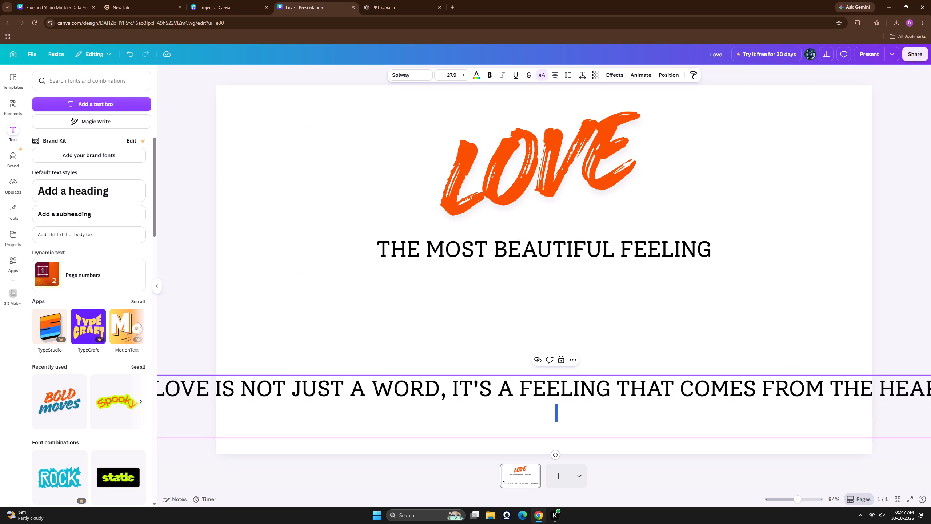
{"action": "left_click_drag", "start_coordinate": [499, 435], "coordinate": [432, 350]}
{"action": "left_click_drag", "start_coordinate": [550, 441], "coordinate": [143, 418]}
{"action": "left_click_drag", "start_coordinate": [615, 388], "coordinate": [615, 387]}
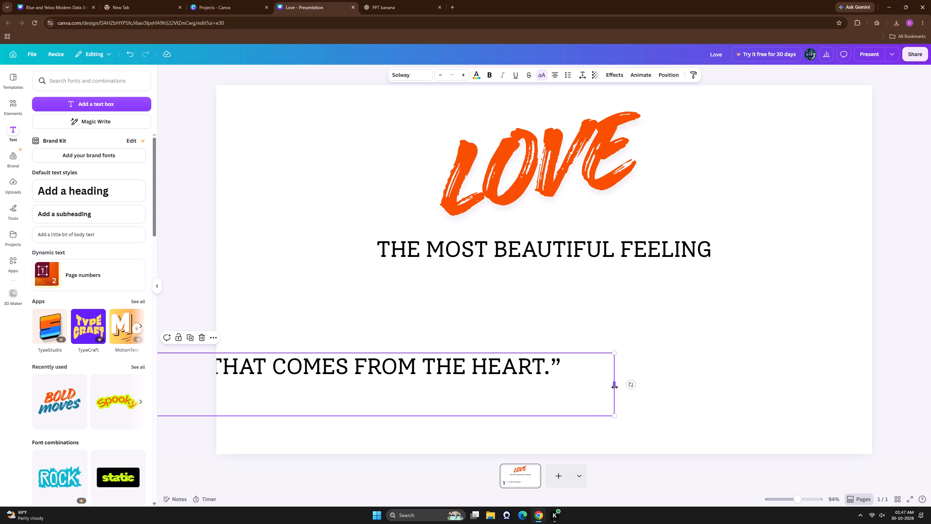
{"action": "left_click_drag", "start_coordinate": [615, 387], "coordinate": [196, 382]}
{"action": "left_click_drag", "start_coordinate": [176, 388], "coordinate": [798, 374]}
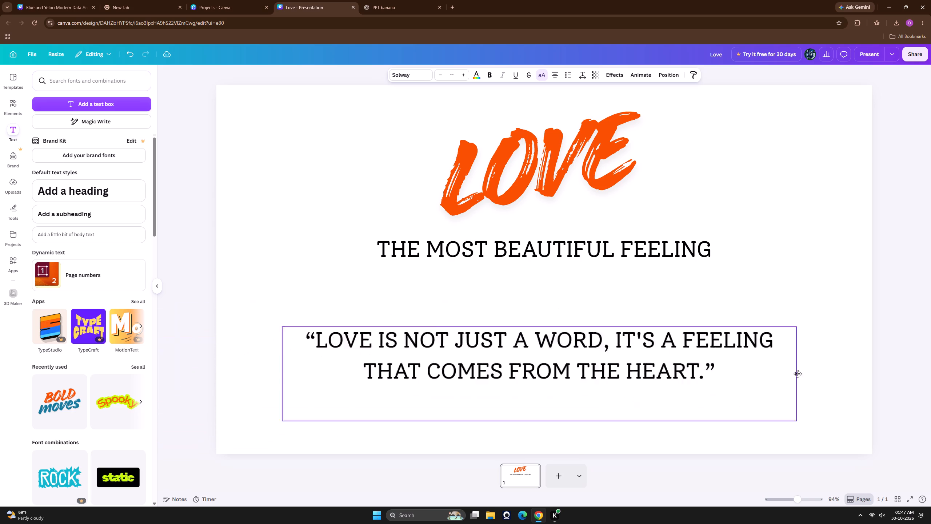
{"action": "left_click_drag", "start_coordinate": [798, 374], "coordinate": [771, 383]}
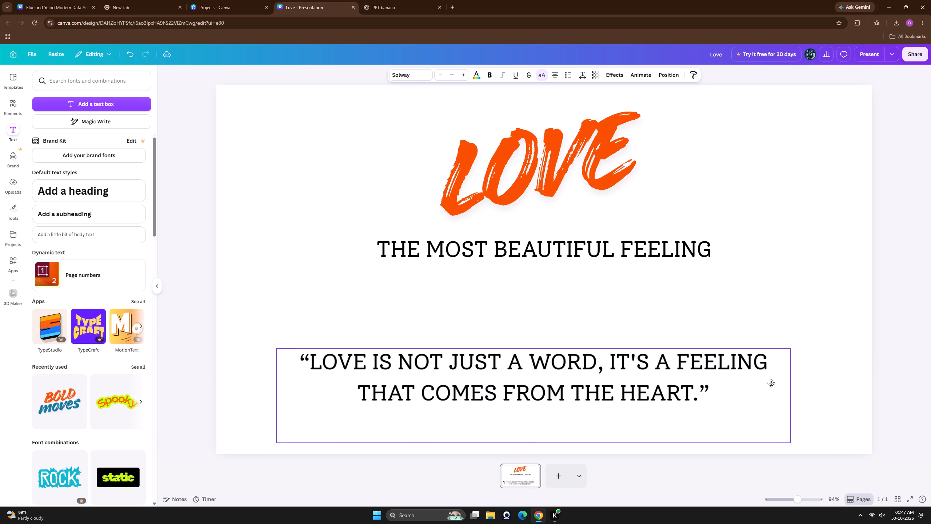
{"action": "left_click_drag", "start_coordinate": [771, 383], "coordinate": [766, 404]}
{"action": "left_click", "coordinate": [650, 422]}
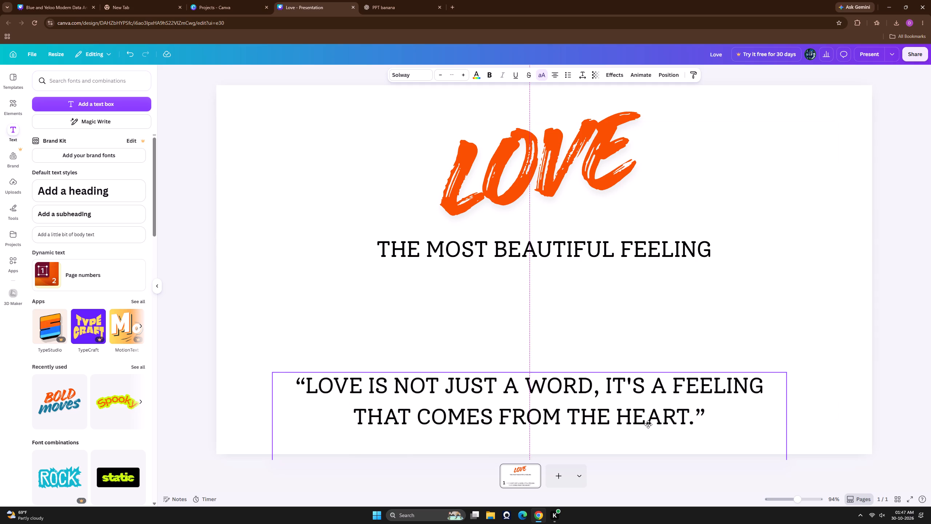
Move the subtitle "The Most Beautiful Feeling" down the slide to sit a short distance above the love quote.
{"action": "left_click", "coordinate": [581, 259]}
{"action": "left_click_drag", "start_coordinate": [576, 251], "coordinate": [547, 338]}
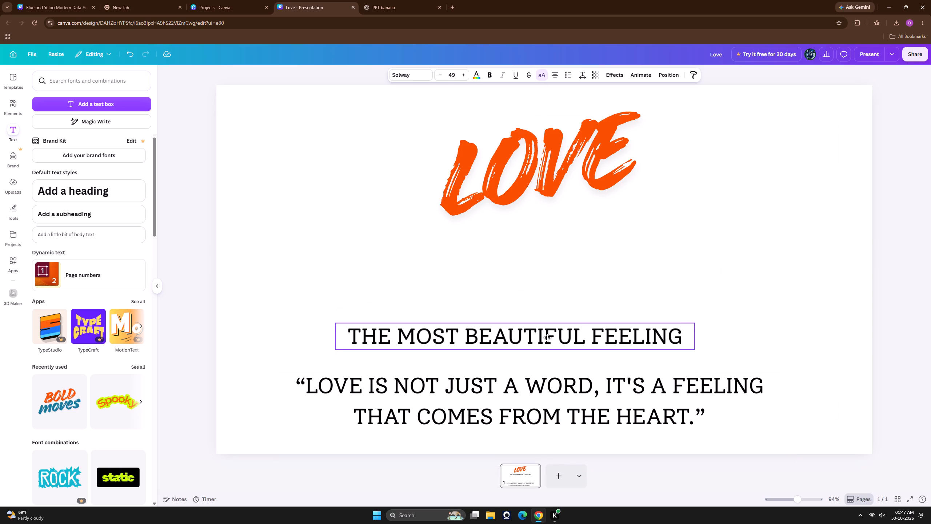
{"action": "left_click_drag", "start_coordinate": [547, 338], "coordinate": [542, 315]}
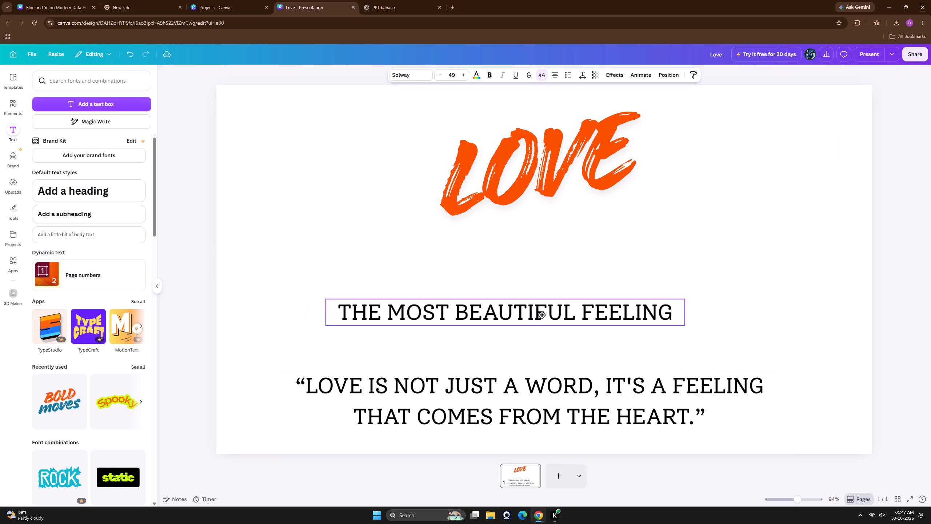
{"action": "left_click_drag", "start_coordinate": [542, 315], "coordinate": [491, 286]}
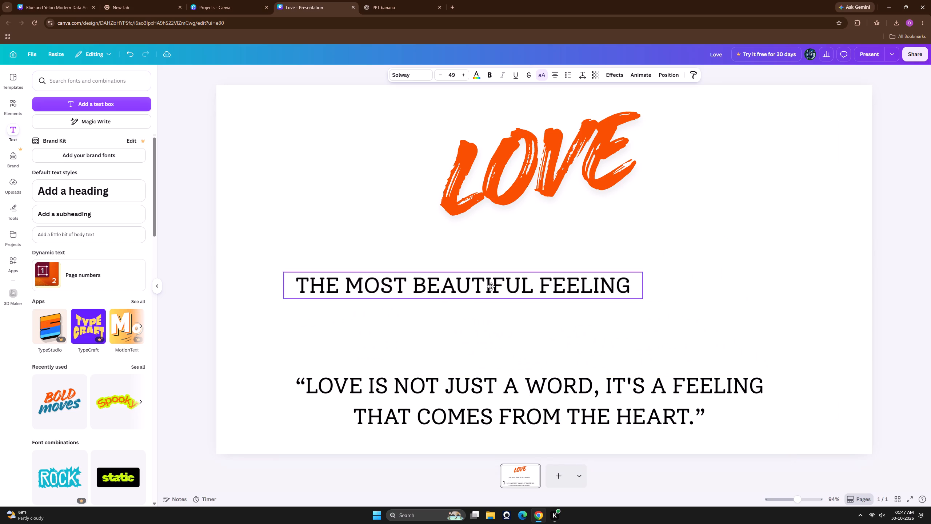
{"action": "left_click_drag", "start_coordinate": [491, 286], "coordinate": [553, 349]}
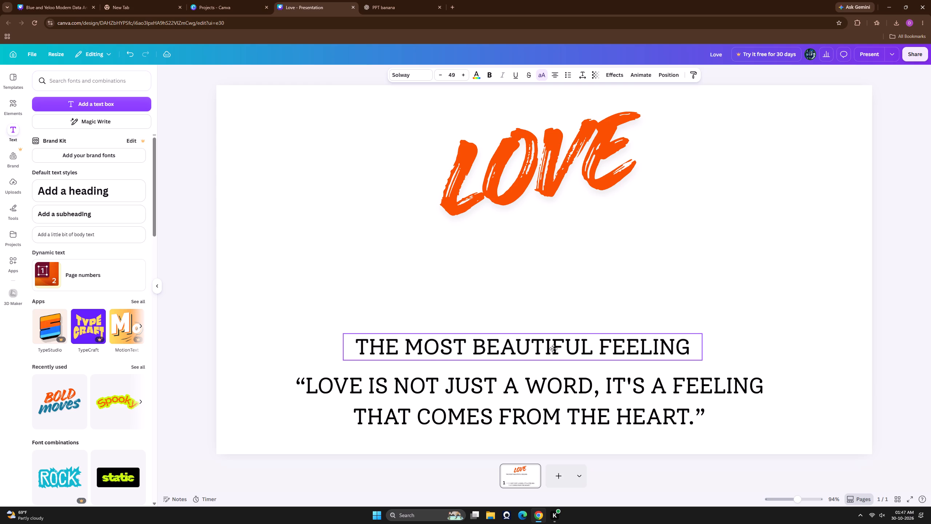
{"action": "left_click_drag", "start_coordinate": [553, 349], "coordinate": [558, 341]}
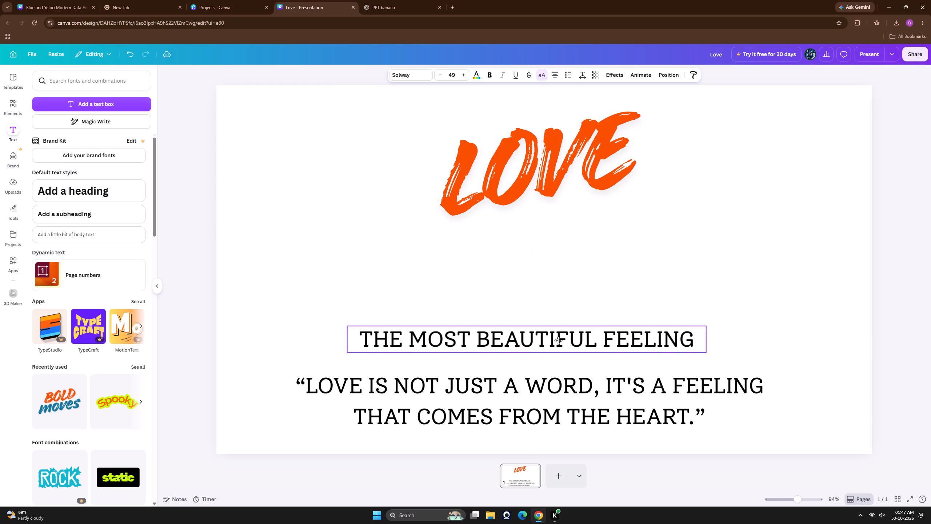
{"action": "left_click_drag", "start_coordinate": [558, 341], "coordinate": [557, 332]}
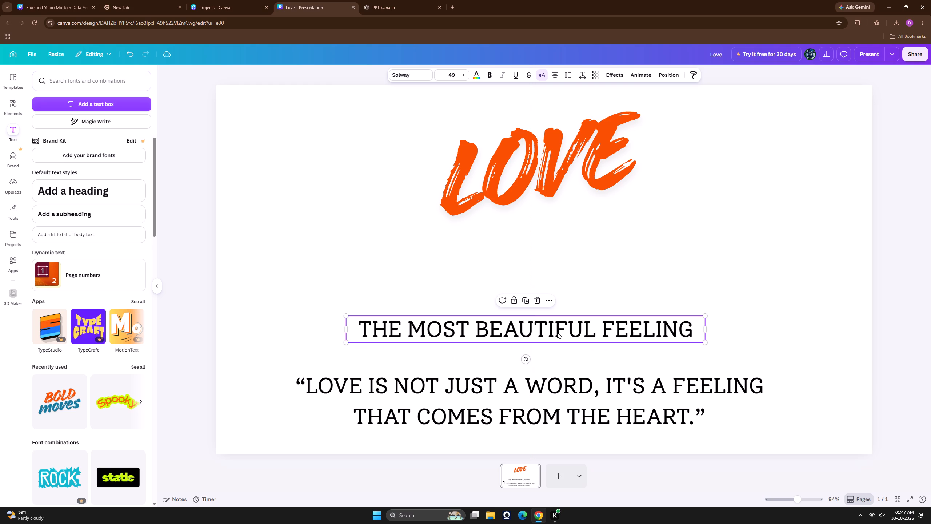
Scale the subtitle's text down to about size 42.4 and align it roughly centred above the quote.
{"action": "left_click_drag", "start_coordinate": [707, 342], "coordinate": [687, 334]}
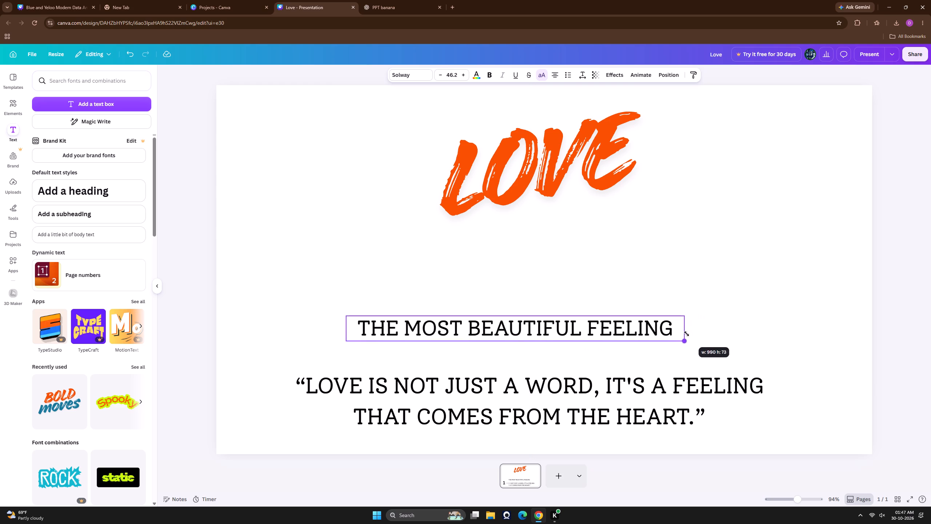
{"action": "left_click_drag", "start_coordinate": [687, 334], "coordinate": [660, 321]}
{"action": "left_click_drag", "start_coordinate": [533, 327], "coordinate": [571, 329]}
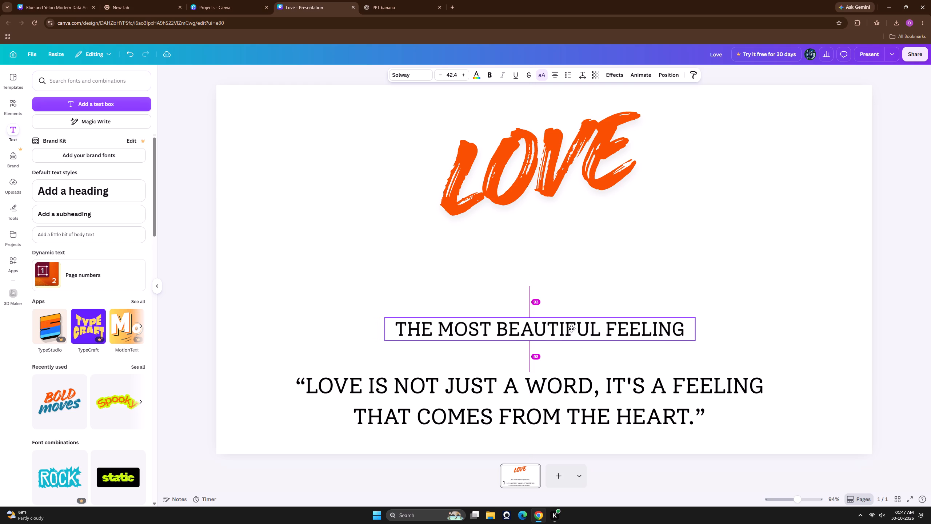
{"action": "left_click_drag", "start_coordinate": [571, 329], "coordinate": [563, 327]}
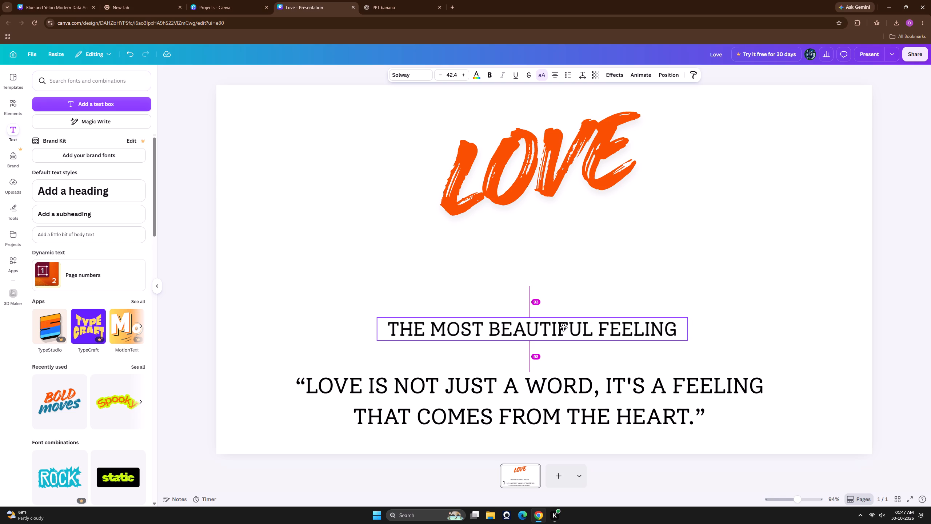
{"action": "left_click_drag", "start_coordinate": [563, 327], "coordinate": [570, 328]}
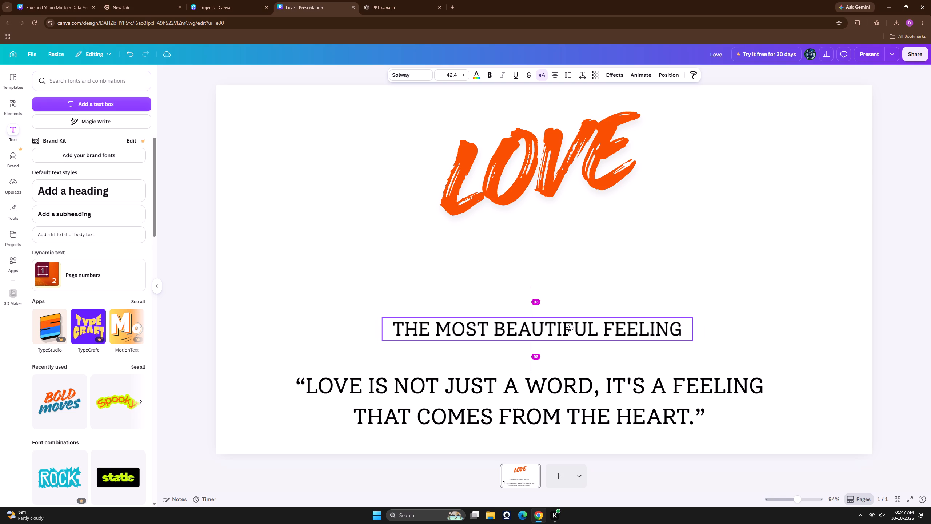
{"action": "left_click_drag", "start_coordinate": [570, 328], "coordinate": [570, 329]}
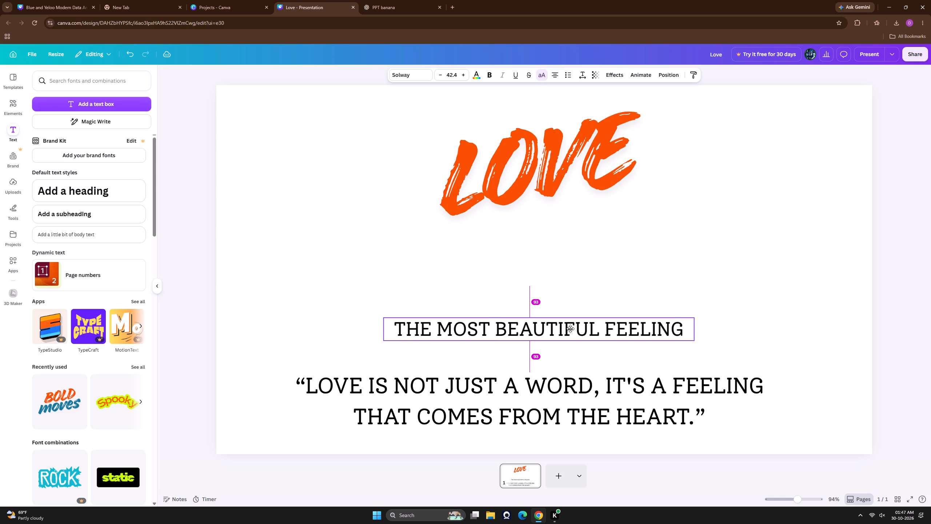
{"action": "left_click_drag", "start_coordinate": [570, 329], "coordinate": [562, 329]}
Enlarge the LOVE title to about size 376 and position it in the empty area above the subtitle.
{"action": "left_click_drag", "start_coordinate": [553, 160], "coordinate": [546, 189]}
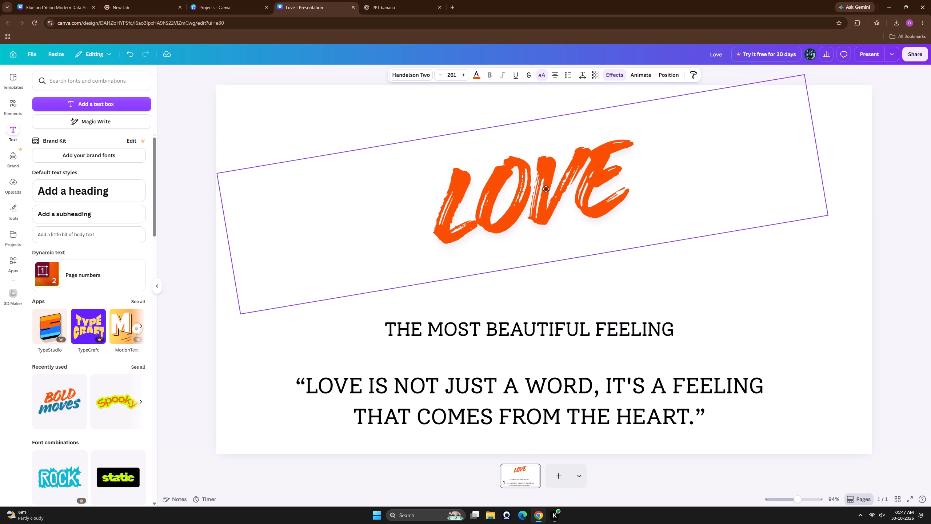
{"action": "left_click_drag", "start_coordinate": [546, 189], "coordinate": [544, 193]}
{"action": "left_click_drag", "start_coordinate": [239, 319], "coordinate": [8, 461]}
{"action": "left_click_drag", "start_coordinate": [212, 332], "coordinate": [336, 290]}
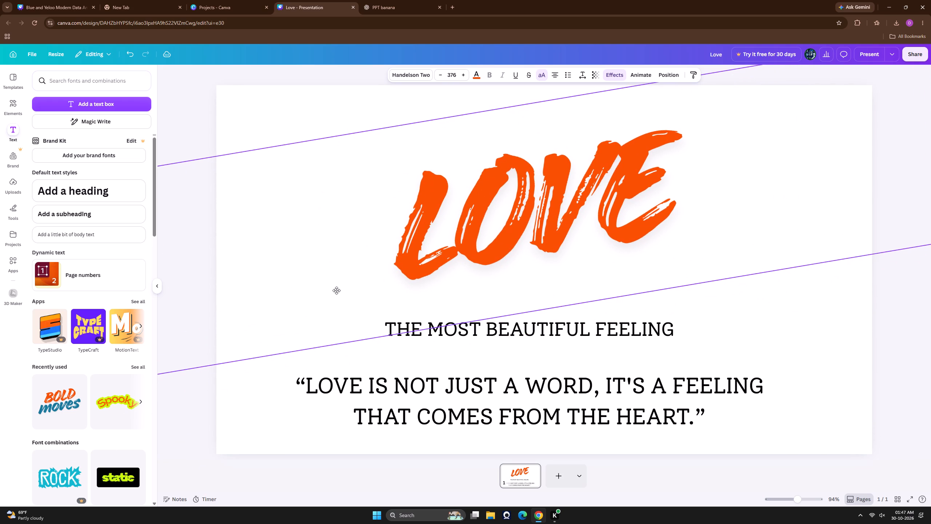
{"action": "left_click_drag", "start_coordinate": [336, 290], "coordinate": [339, 288]}
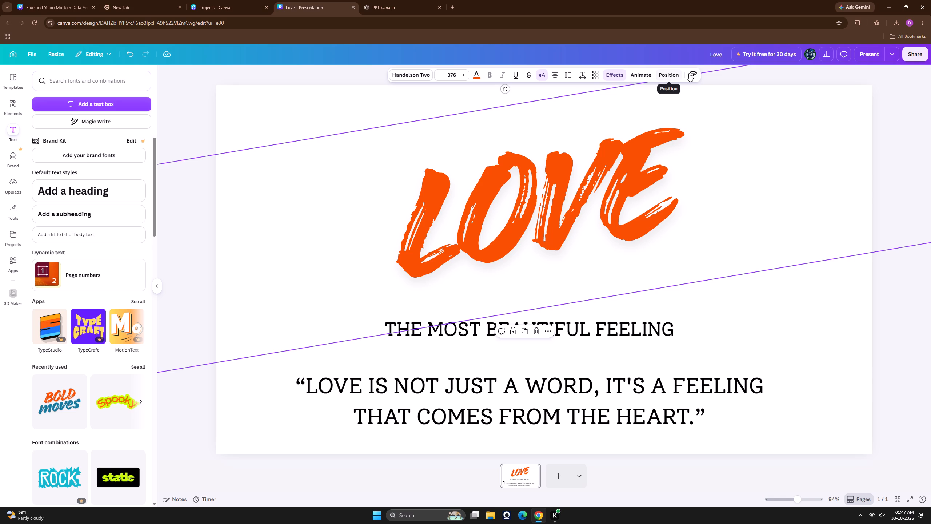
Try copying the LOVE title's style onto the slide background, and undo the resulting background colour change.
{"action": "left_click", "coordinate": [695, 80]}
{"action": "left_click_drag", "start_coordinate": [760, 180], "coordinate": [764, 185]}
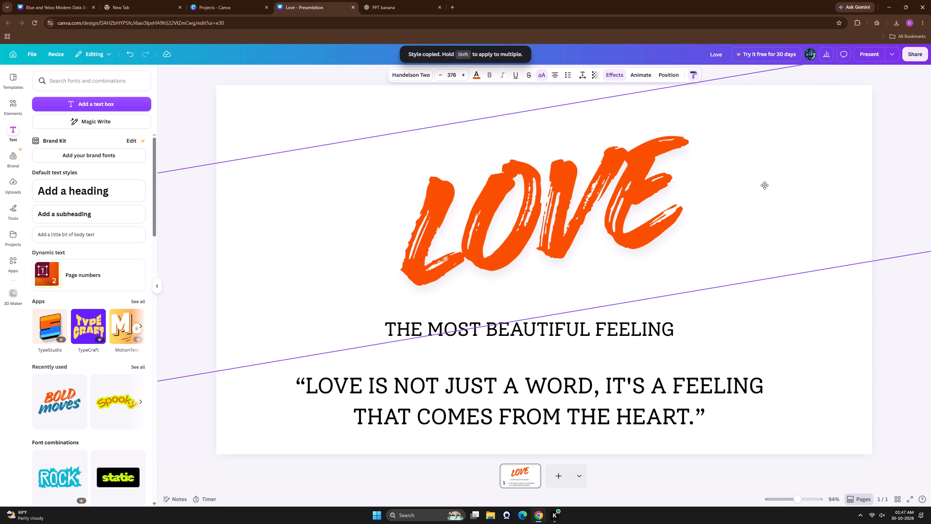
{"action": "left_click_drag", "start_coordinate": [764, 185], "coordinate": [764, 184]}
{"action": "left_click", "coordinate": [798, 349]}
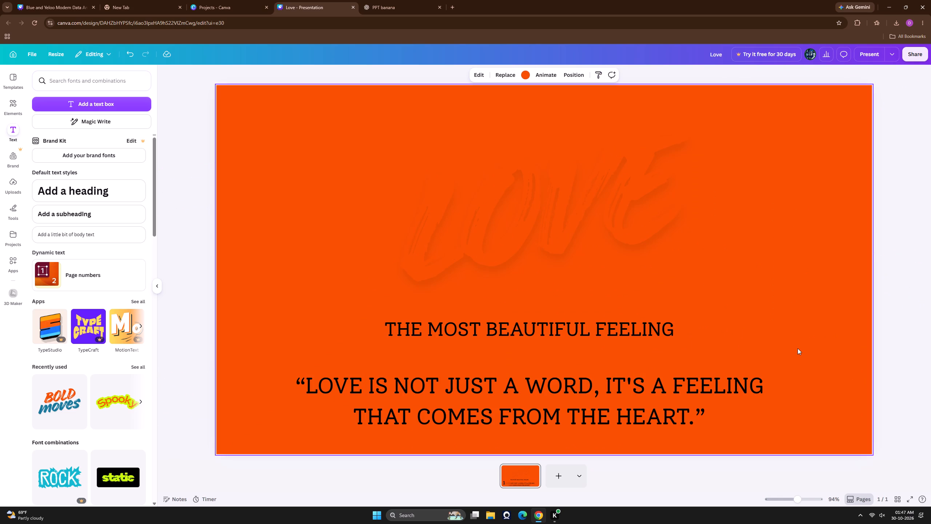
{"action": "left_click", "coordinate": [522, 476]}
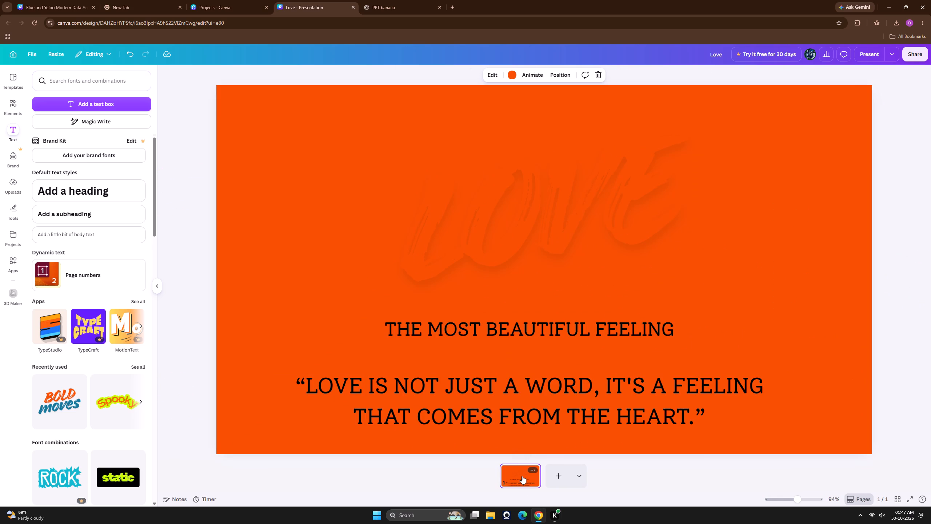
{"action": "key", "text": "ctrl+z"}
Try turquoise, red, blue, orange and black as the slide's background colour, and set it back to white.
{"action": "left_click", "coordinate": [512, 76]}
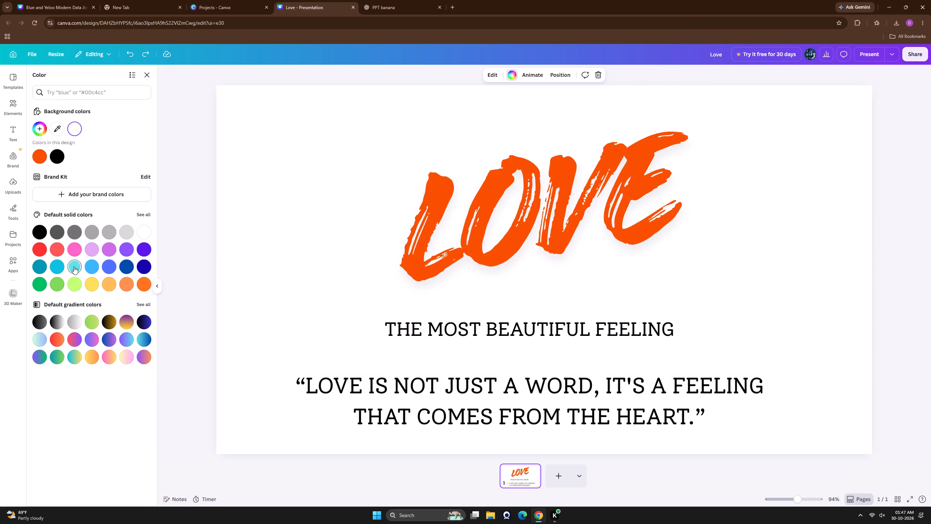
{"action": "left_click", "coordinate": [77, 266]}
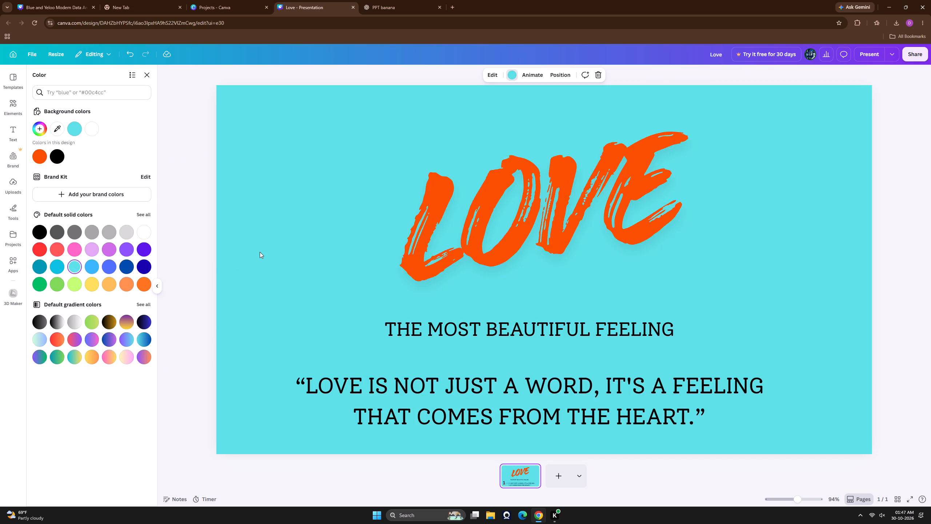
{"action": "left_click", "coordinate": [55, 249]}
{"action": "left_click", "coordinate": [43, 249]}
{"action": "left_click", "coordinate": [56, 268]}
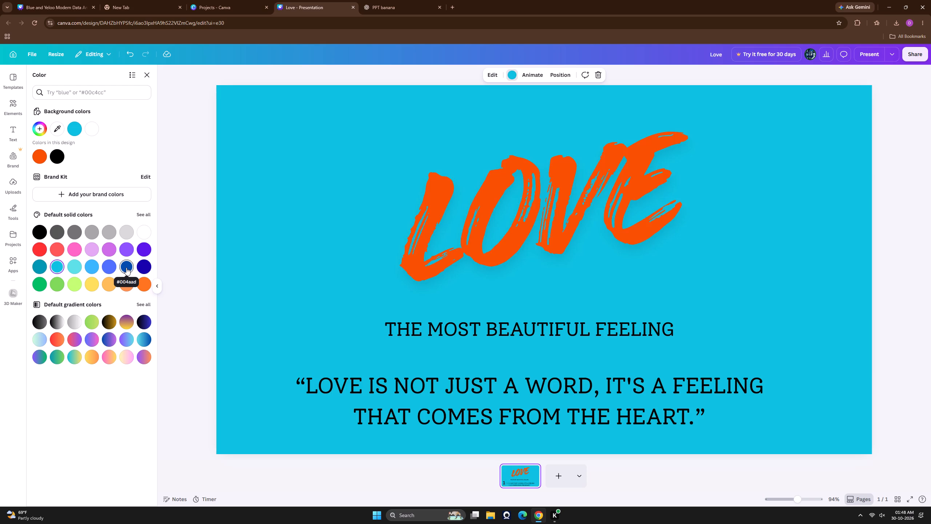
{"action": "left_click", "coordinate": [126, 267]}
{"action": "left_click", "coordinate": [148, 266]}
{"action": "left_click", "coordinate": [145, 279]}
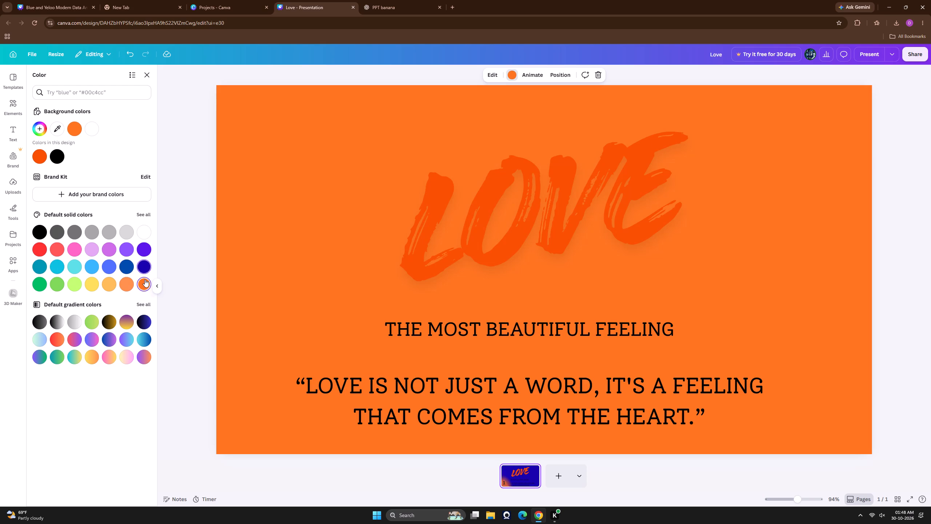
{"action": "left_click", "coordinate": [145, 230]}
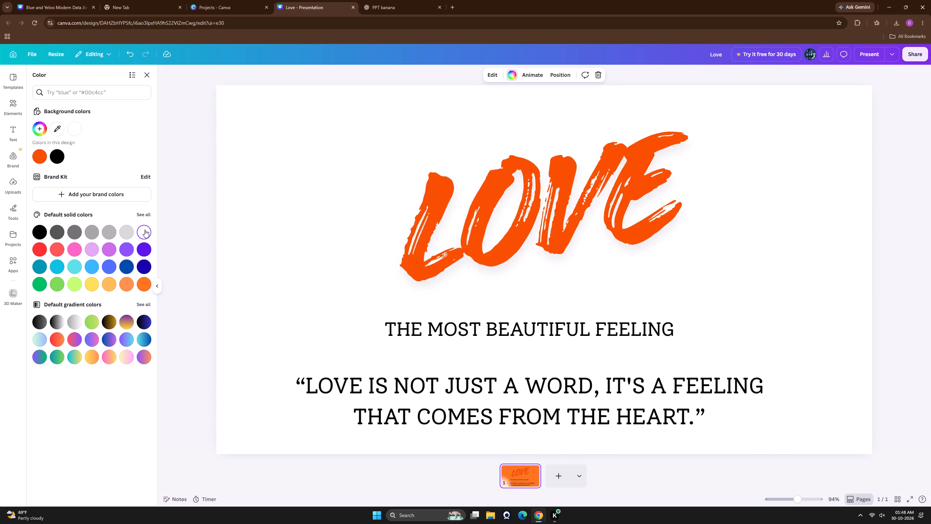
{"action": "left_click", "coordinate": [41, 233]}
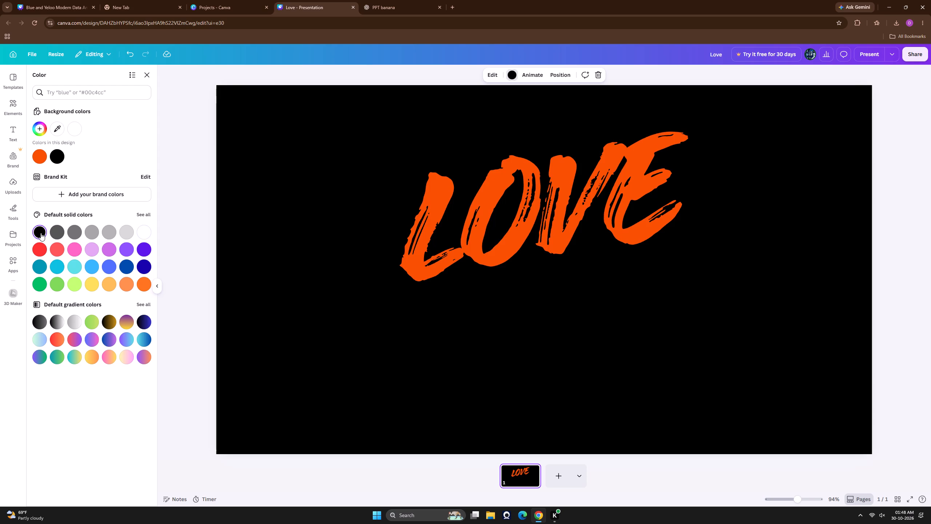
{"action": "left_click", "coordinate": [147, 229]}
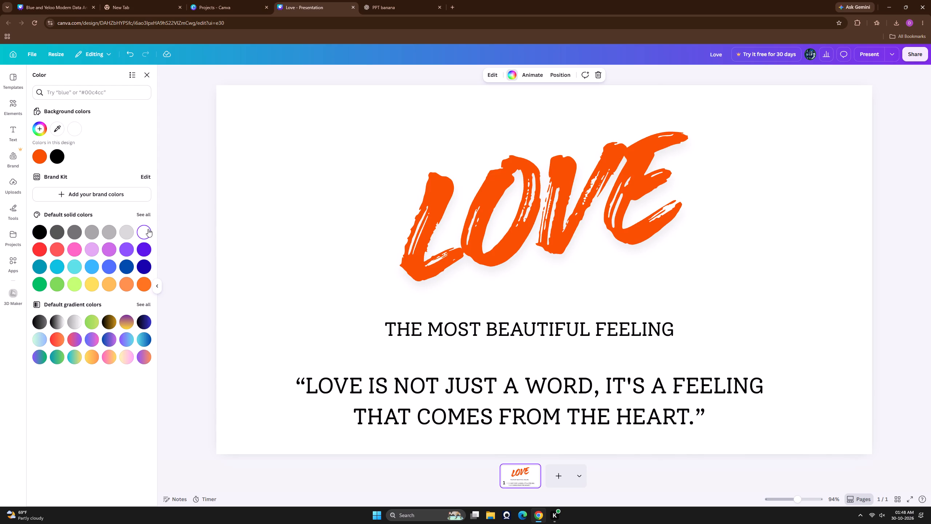
Shift the LOVE title slightly left and down so it sits roughly centred above the subtitle.
{"action": "left_click_drag", "start_coordinate": [544, 261], "coordinate": [539, 264]}
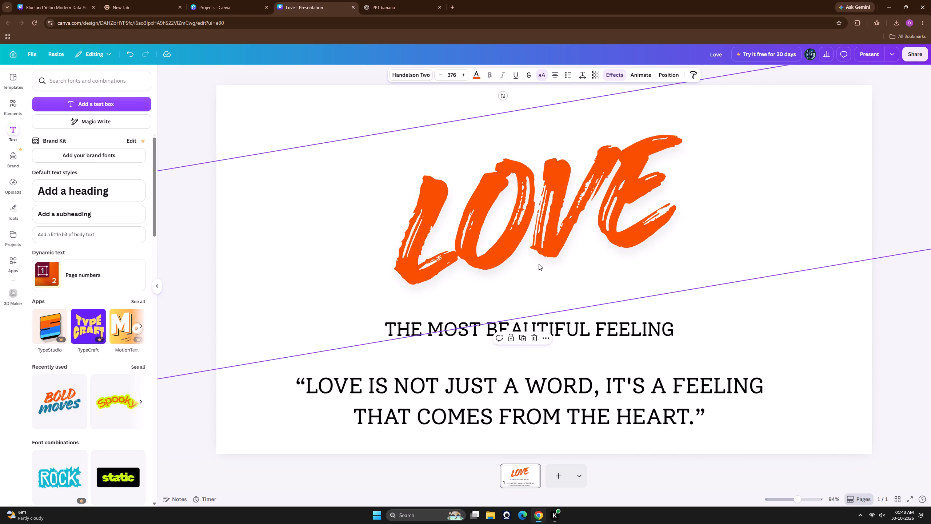
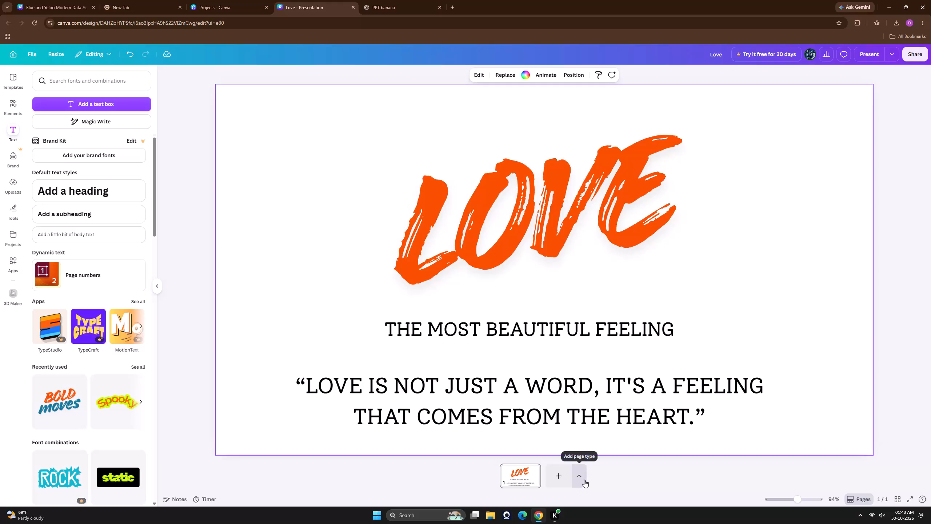
Add a blank second slide after the title slide.
{"action": "left_click", "coordinate": [552, 475]}
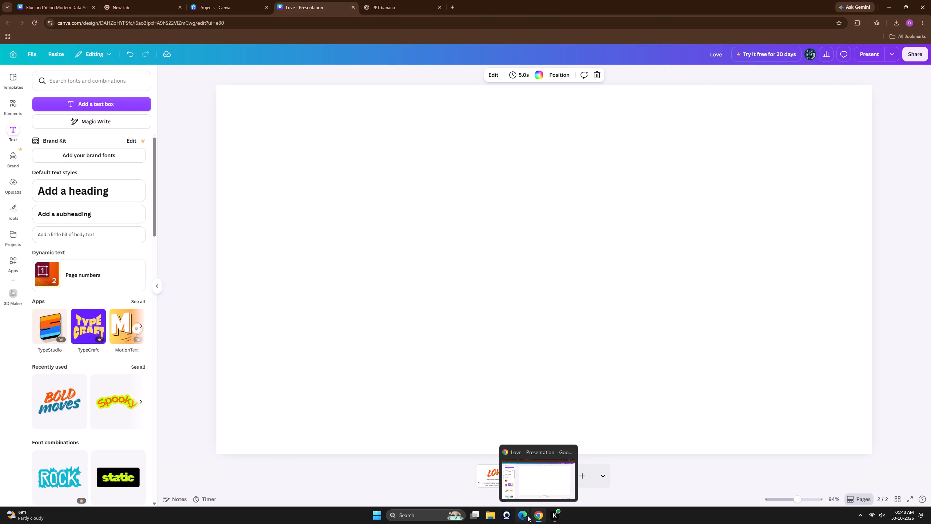
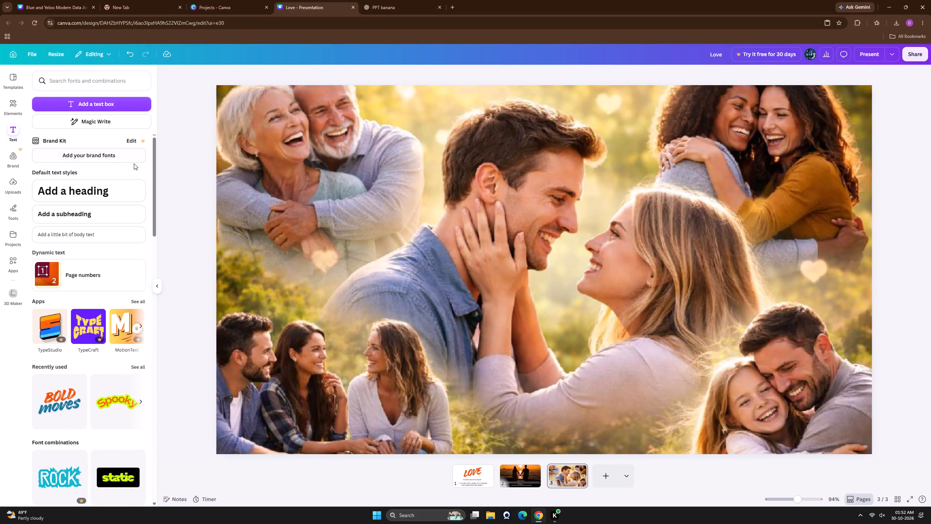
Add a text box with the copied "Types of Love ❤️" heading to slide 3 and move it slightly below the slide's centre.
{"action": "left_click", "coordinate": [77, 102]}
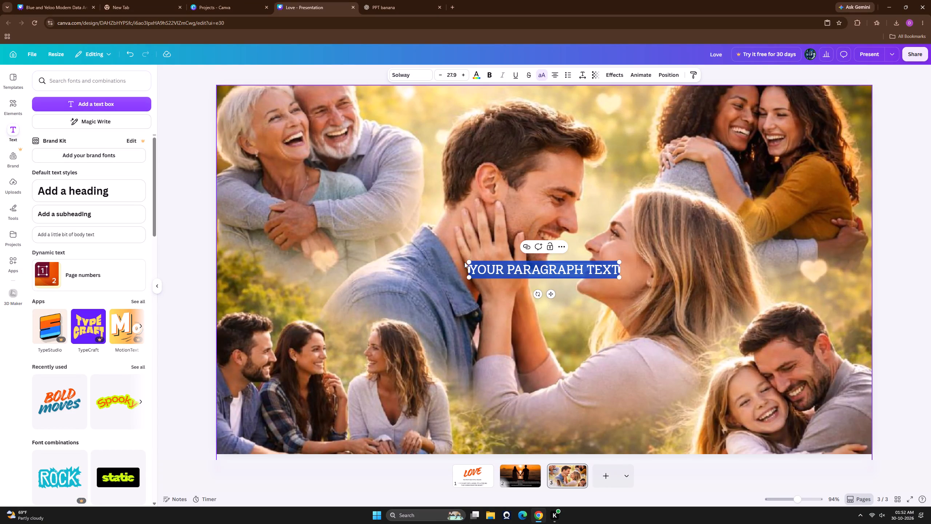
{"action": "key", "text": "ctrl+v"}
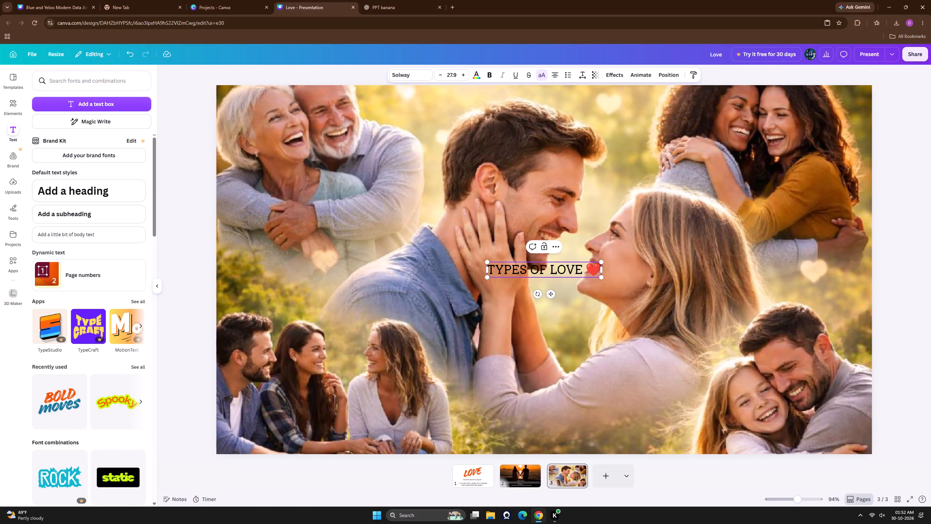
{"action": "left_click", "coordinate": [607, 378]}
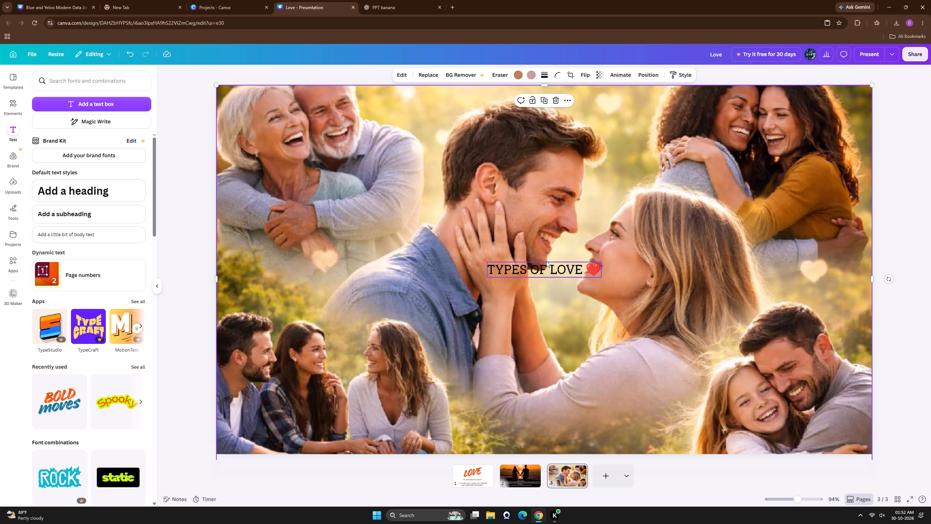
{"action": "left_click_drag", "start_coordinate": [548, 271], "coordinate": [547, 316]}
{"action": "left_click", "coordinate": [598, 359]}
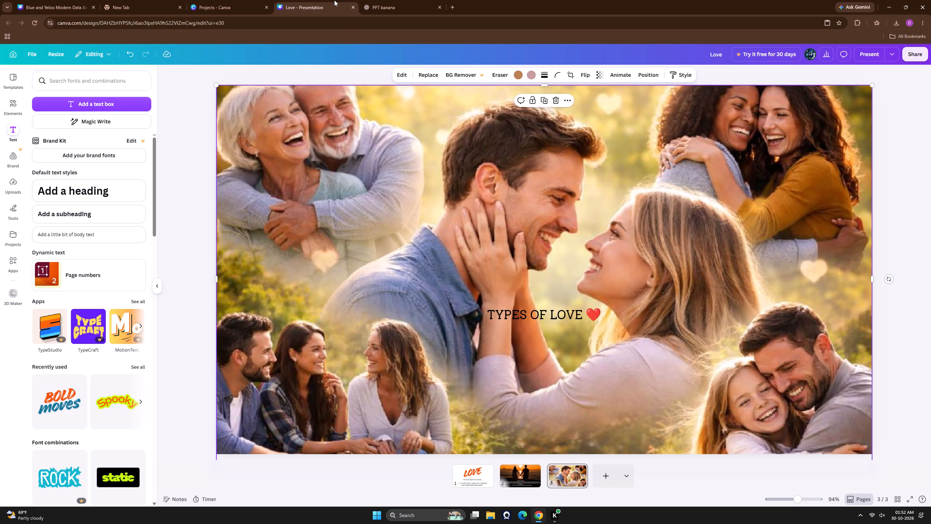
Switch to the ChatGPT conversation and select the "Types of Love" body text, from the introductory sentence through the Self-Love description.
{"action": "left_click", "coordinate": [425, 4]}
{"action": "left_click_drag", "start_coordinate": [526, 442], "coordinate": [403, 362]}
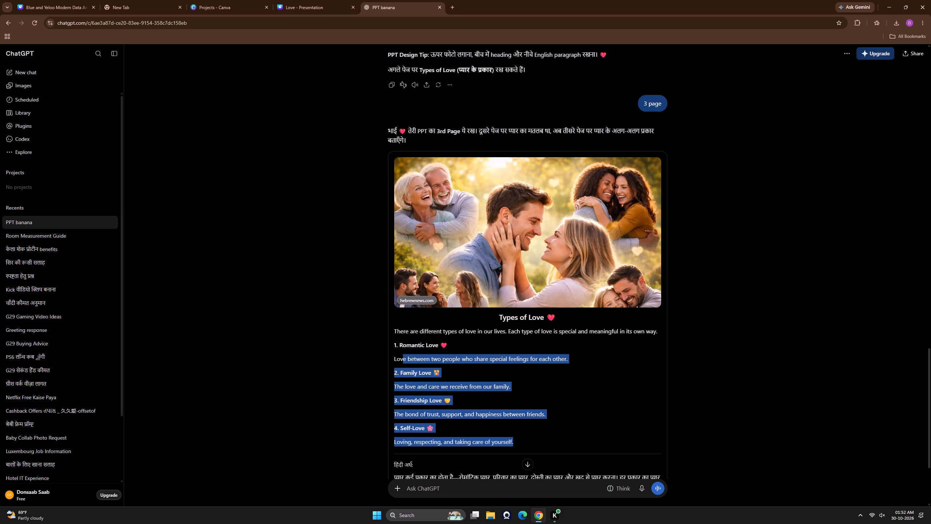
{"action": "left_click_drag", "start_coordinate": [403, 362], "coordinate": [387, 334]}
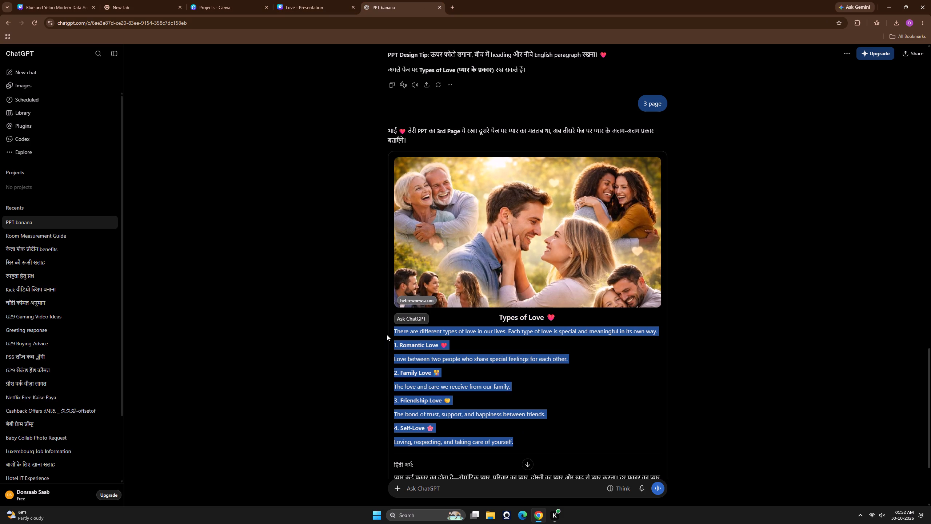
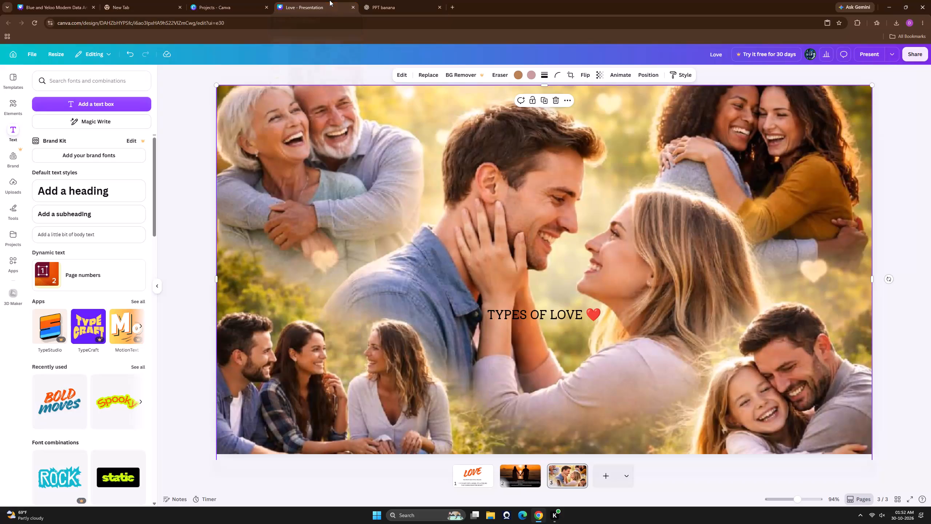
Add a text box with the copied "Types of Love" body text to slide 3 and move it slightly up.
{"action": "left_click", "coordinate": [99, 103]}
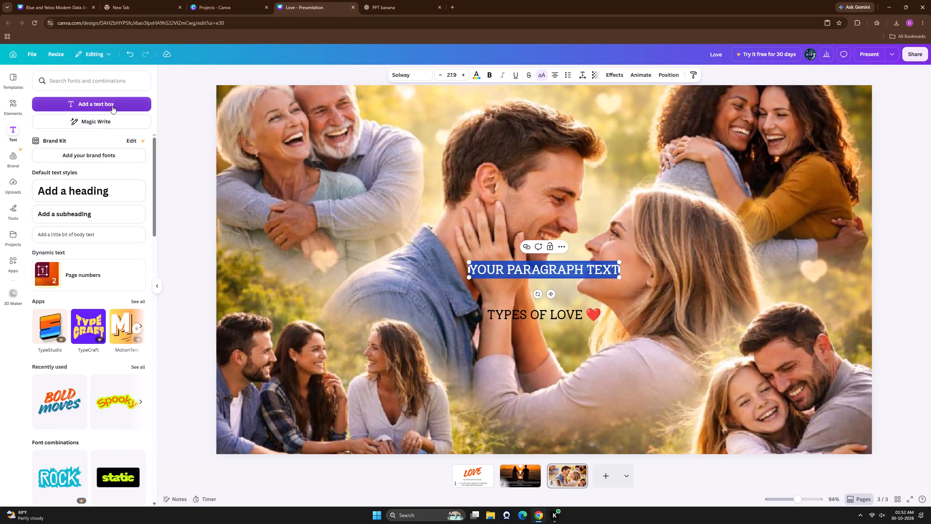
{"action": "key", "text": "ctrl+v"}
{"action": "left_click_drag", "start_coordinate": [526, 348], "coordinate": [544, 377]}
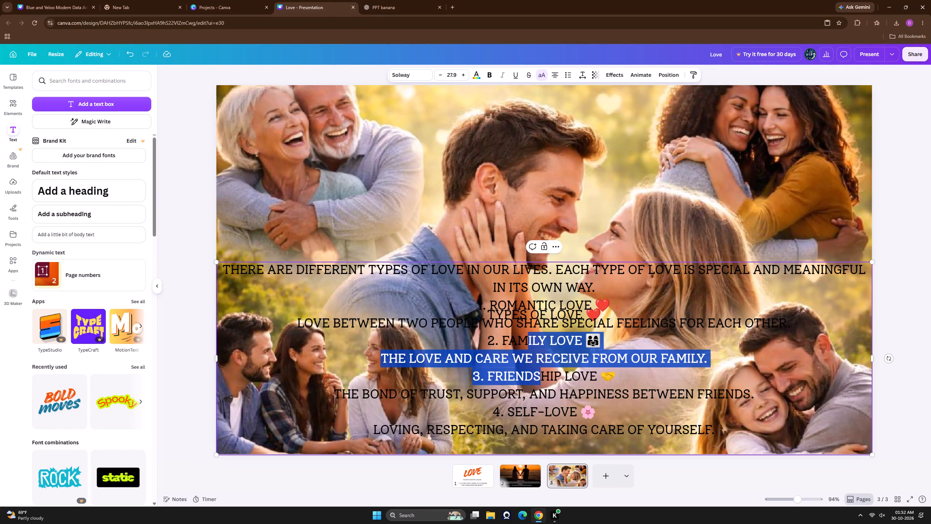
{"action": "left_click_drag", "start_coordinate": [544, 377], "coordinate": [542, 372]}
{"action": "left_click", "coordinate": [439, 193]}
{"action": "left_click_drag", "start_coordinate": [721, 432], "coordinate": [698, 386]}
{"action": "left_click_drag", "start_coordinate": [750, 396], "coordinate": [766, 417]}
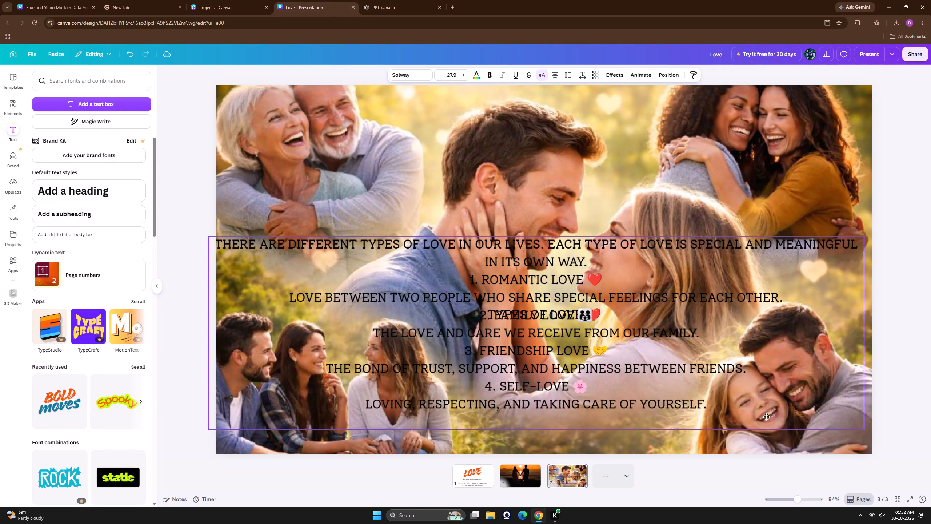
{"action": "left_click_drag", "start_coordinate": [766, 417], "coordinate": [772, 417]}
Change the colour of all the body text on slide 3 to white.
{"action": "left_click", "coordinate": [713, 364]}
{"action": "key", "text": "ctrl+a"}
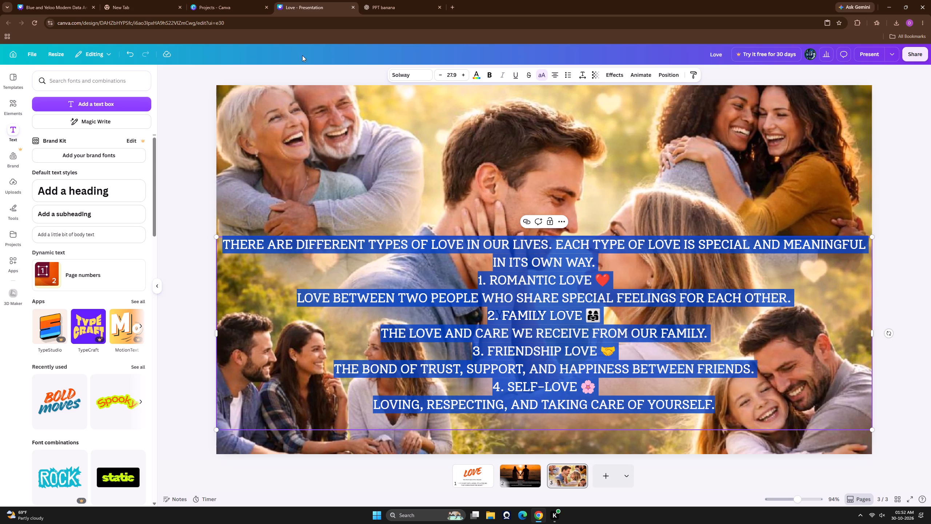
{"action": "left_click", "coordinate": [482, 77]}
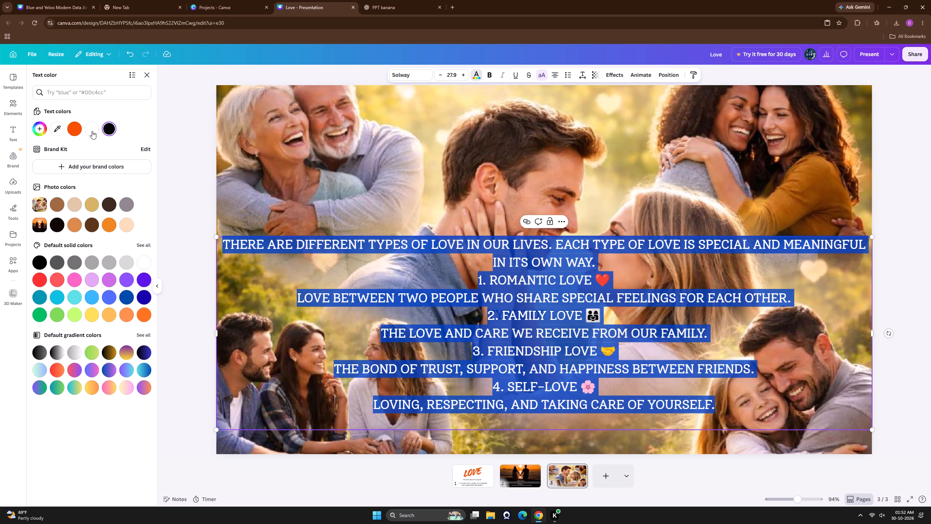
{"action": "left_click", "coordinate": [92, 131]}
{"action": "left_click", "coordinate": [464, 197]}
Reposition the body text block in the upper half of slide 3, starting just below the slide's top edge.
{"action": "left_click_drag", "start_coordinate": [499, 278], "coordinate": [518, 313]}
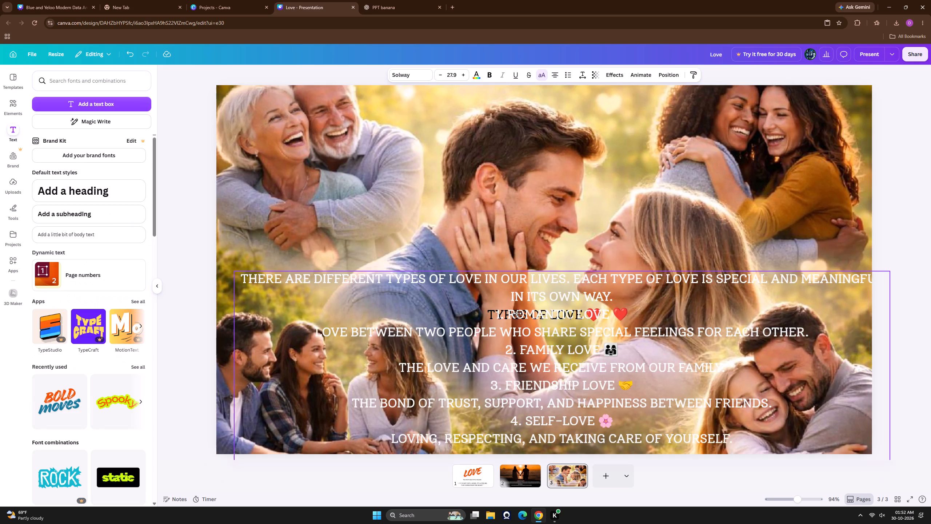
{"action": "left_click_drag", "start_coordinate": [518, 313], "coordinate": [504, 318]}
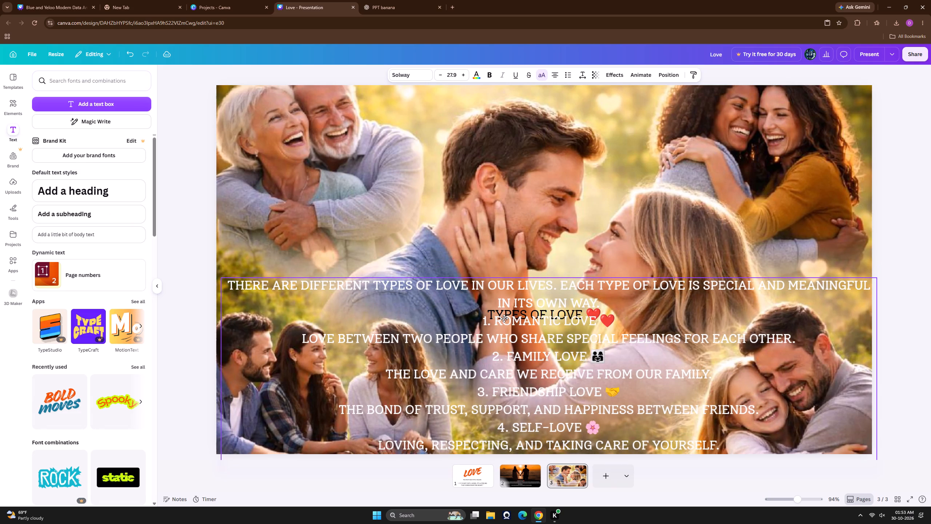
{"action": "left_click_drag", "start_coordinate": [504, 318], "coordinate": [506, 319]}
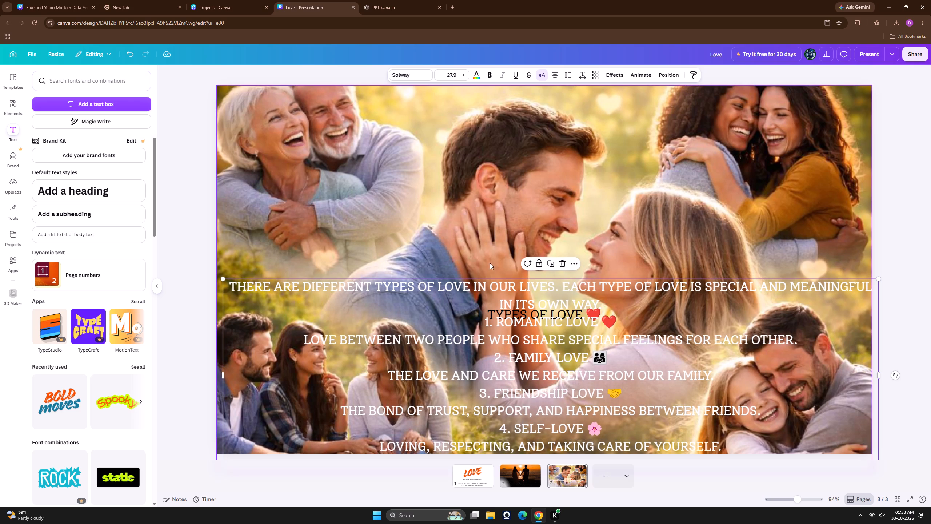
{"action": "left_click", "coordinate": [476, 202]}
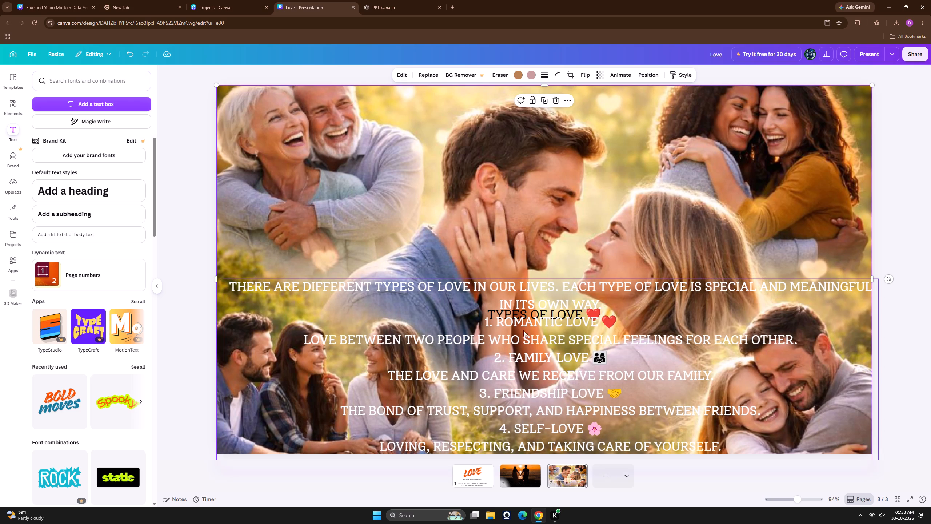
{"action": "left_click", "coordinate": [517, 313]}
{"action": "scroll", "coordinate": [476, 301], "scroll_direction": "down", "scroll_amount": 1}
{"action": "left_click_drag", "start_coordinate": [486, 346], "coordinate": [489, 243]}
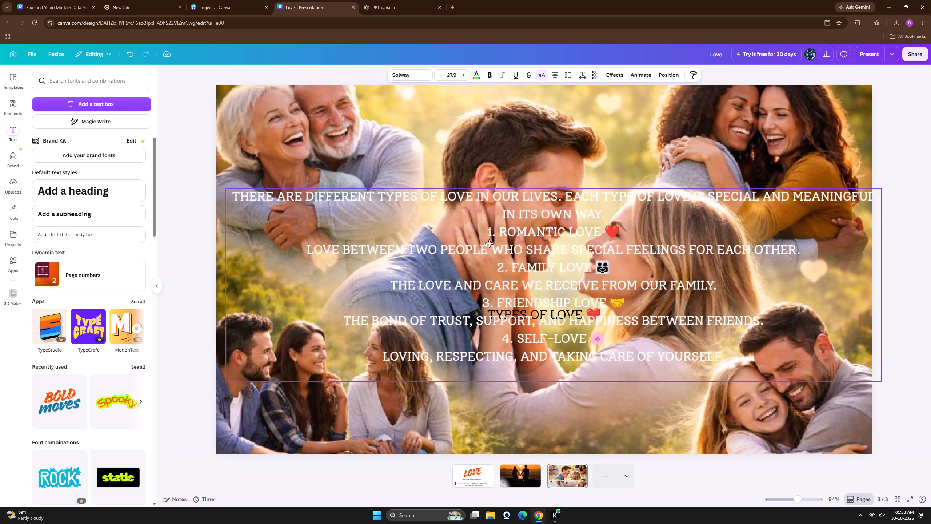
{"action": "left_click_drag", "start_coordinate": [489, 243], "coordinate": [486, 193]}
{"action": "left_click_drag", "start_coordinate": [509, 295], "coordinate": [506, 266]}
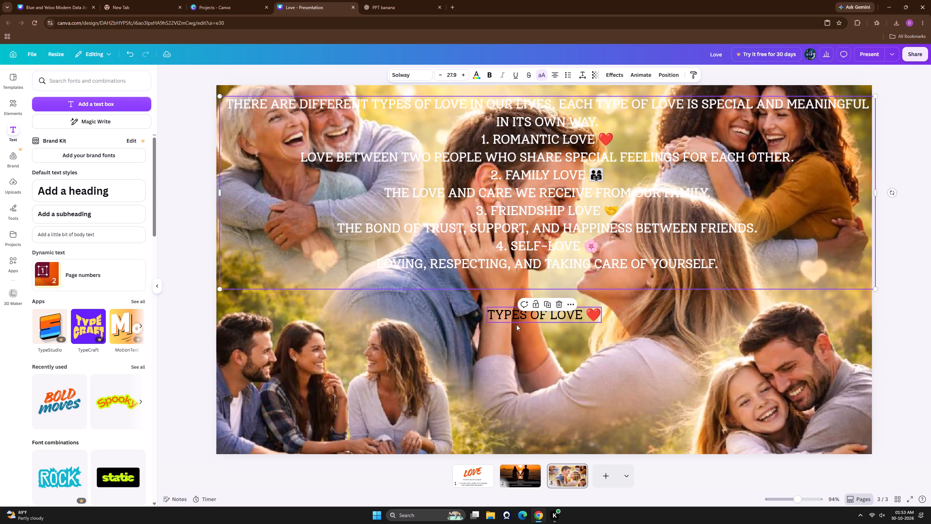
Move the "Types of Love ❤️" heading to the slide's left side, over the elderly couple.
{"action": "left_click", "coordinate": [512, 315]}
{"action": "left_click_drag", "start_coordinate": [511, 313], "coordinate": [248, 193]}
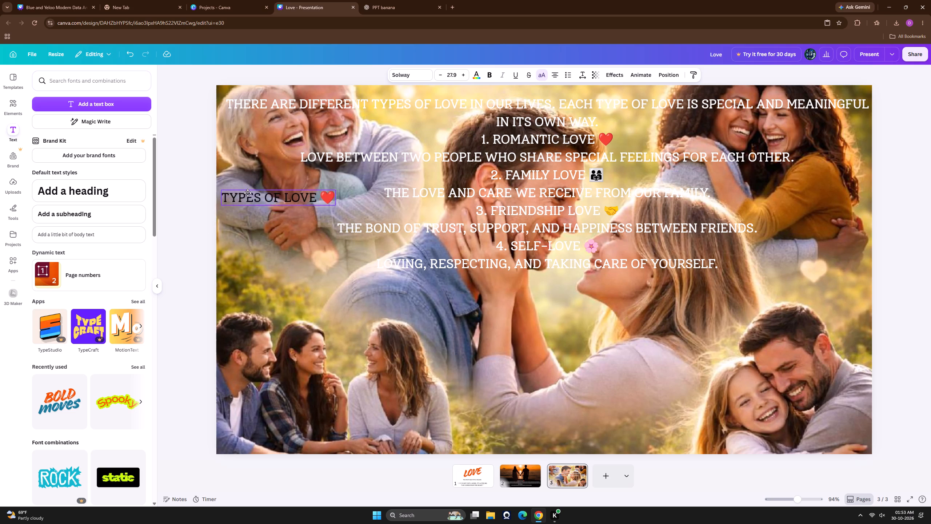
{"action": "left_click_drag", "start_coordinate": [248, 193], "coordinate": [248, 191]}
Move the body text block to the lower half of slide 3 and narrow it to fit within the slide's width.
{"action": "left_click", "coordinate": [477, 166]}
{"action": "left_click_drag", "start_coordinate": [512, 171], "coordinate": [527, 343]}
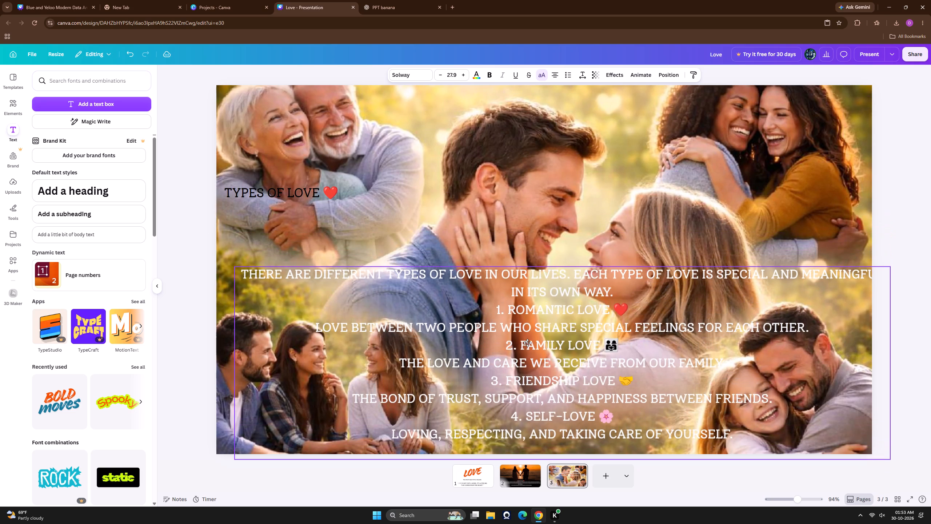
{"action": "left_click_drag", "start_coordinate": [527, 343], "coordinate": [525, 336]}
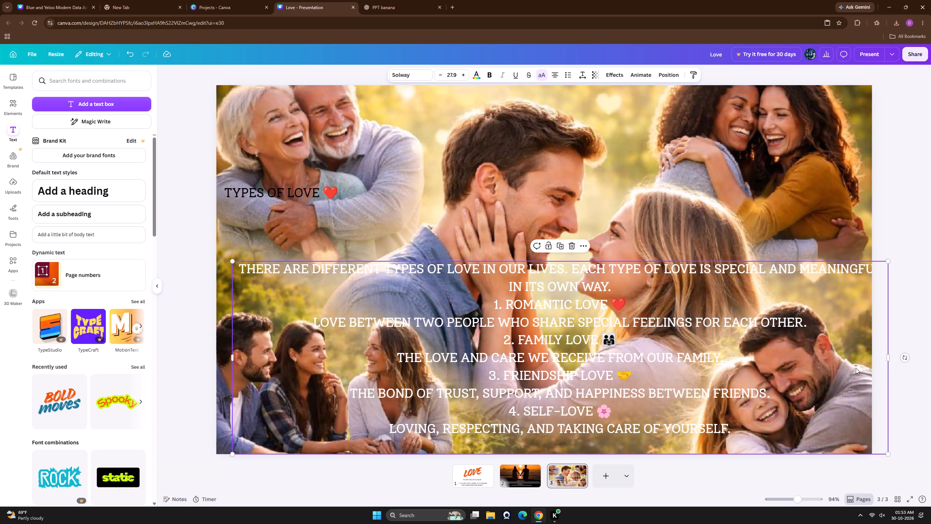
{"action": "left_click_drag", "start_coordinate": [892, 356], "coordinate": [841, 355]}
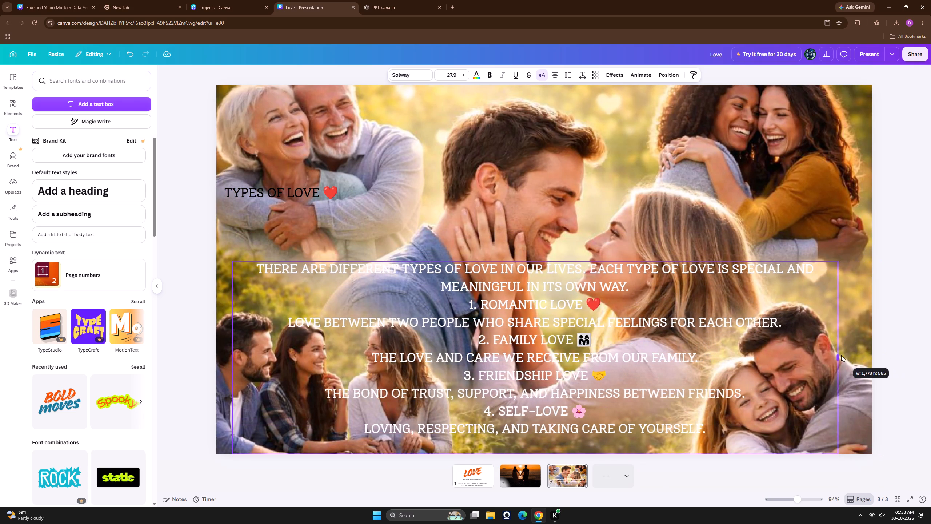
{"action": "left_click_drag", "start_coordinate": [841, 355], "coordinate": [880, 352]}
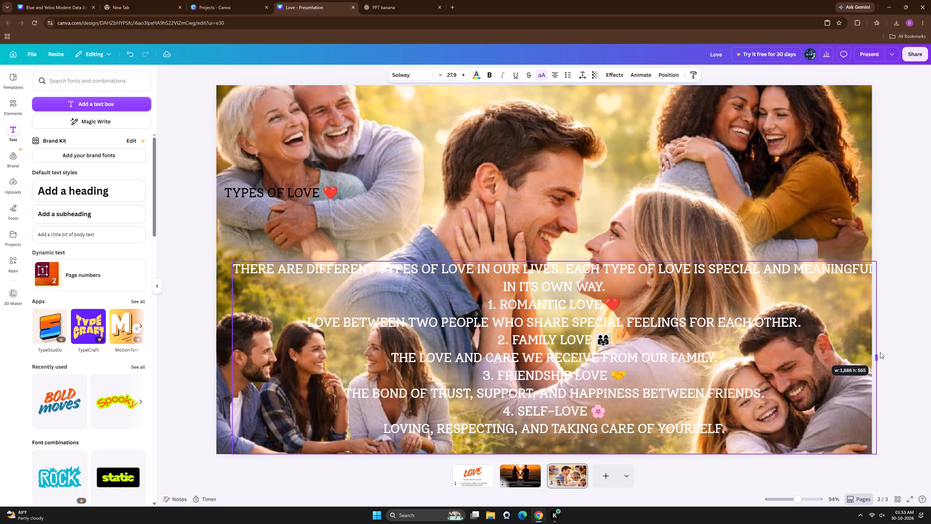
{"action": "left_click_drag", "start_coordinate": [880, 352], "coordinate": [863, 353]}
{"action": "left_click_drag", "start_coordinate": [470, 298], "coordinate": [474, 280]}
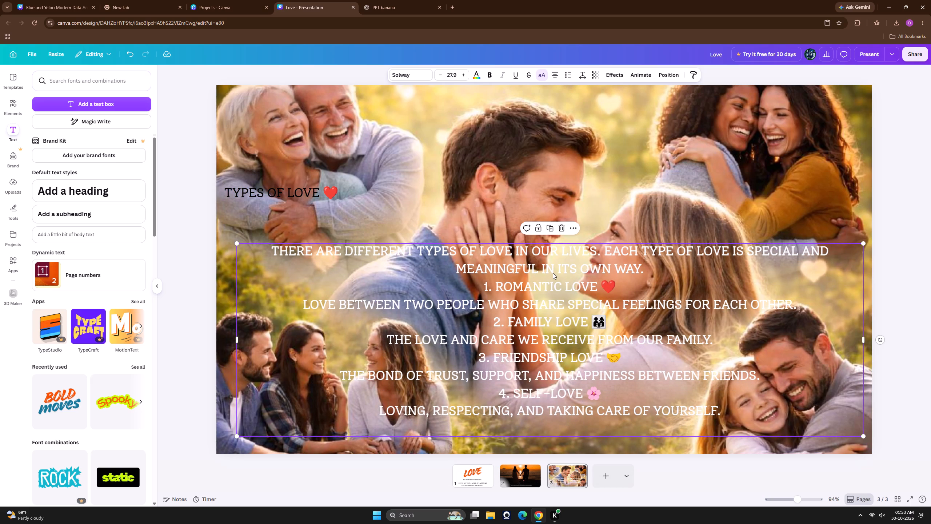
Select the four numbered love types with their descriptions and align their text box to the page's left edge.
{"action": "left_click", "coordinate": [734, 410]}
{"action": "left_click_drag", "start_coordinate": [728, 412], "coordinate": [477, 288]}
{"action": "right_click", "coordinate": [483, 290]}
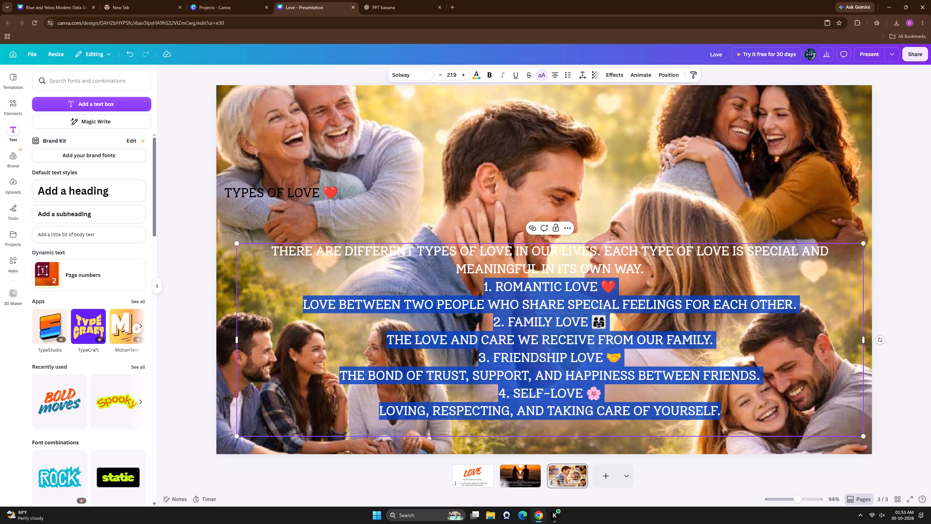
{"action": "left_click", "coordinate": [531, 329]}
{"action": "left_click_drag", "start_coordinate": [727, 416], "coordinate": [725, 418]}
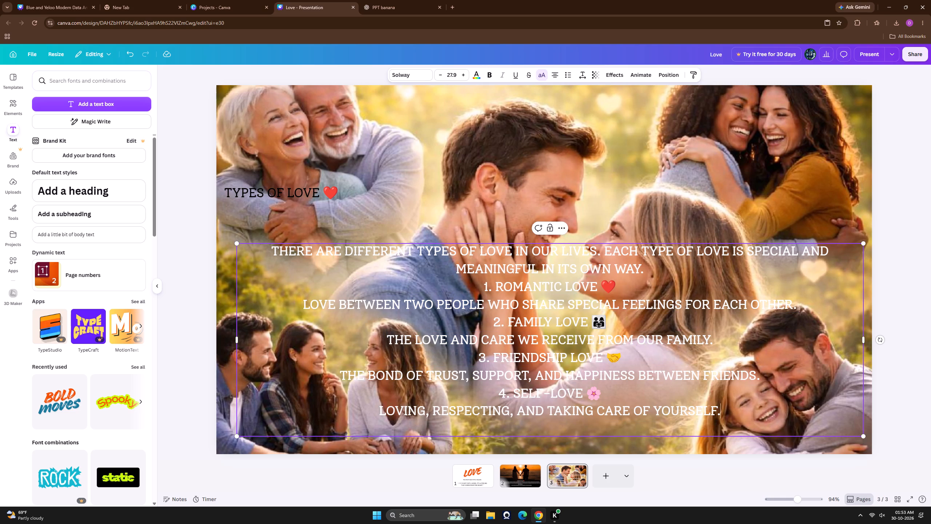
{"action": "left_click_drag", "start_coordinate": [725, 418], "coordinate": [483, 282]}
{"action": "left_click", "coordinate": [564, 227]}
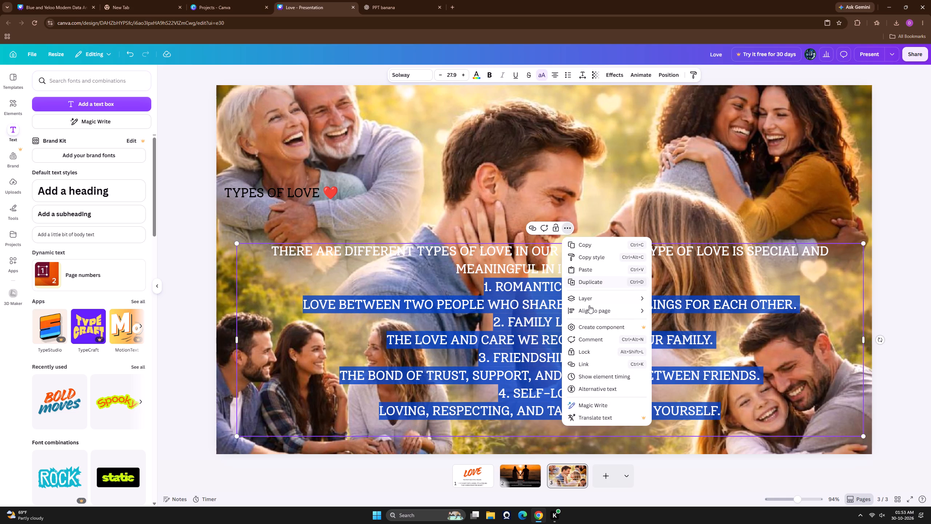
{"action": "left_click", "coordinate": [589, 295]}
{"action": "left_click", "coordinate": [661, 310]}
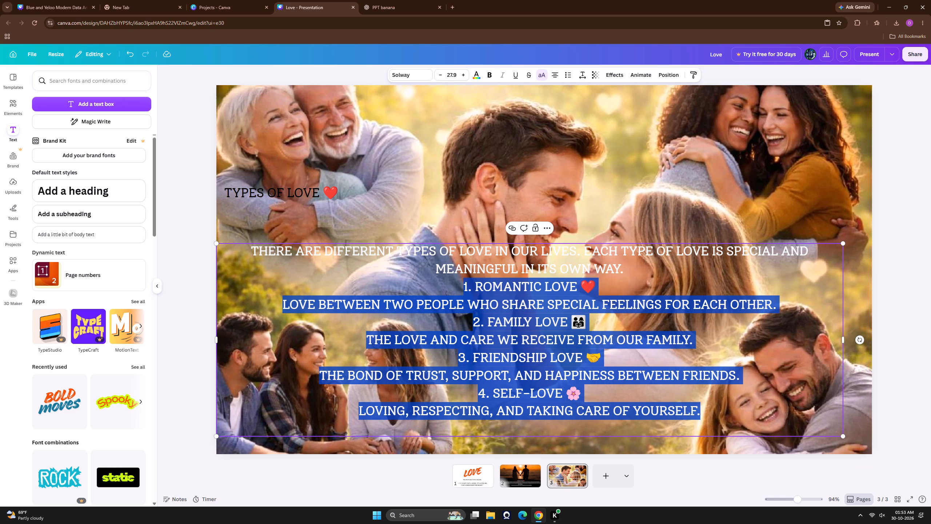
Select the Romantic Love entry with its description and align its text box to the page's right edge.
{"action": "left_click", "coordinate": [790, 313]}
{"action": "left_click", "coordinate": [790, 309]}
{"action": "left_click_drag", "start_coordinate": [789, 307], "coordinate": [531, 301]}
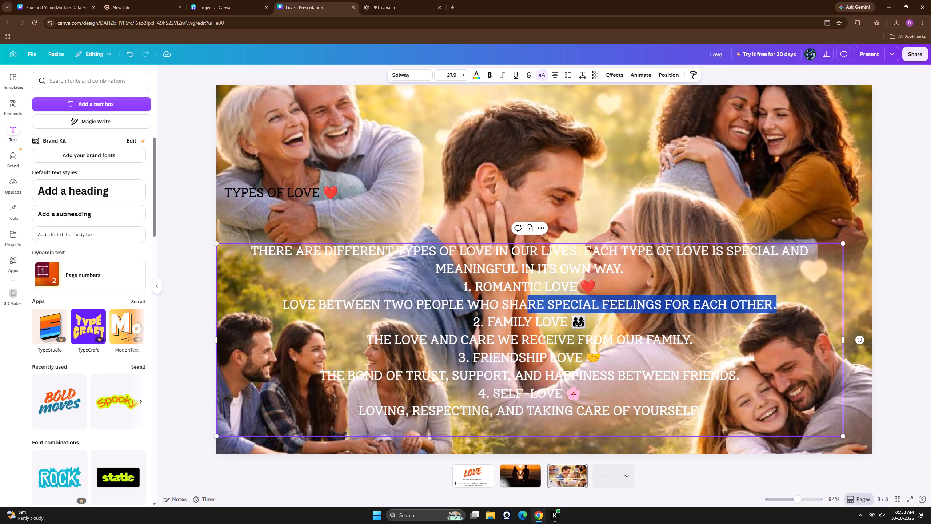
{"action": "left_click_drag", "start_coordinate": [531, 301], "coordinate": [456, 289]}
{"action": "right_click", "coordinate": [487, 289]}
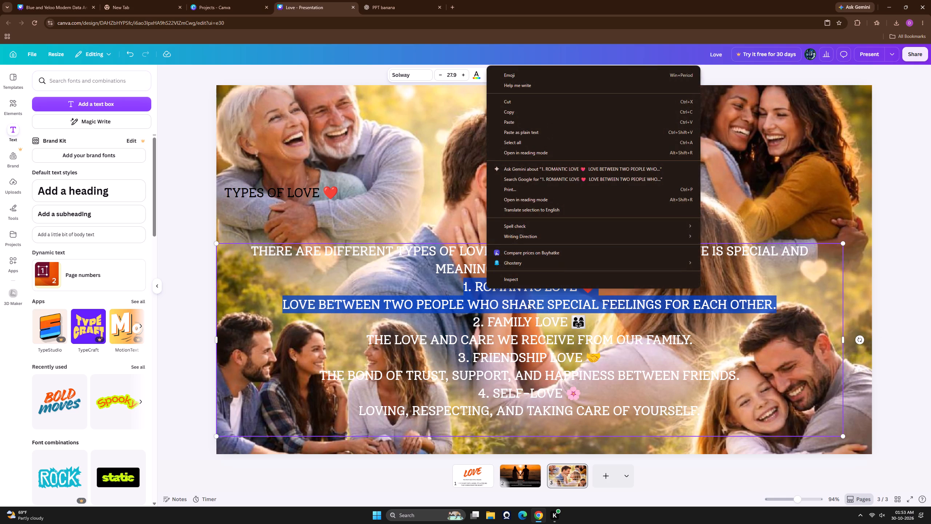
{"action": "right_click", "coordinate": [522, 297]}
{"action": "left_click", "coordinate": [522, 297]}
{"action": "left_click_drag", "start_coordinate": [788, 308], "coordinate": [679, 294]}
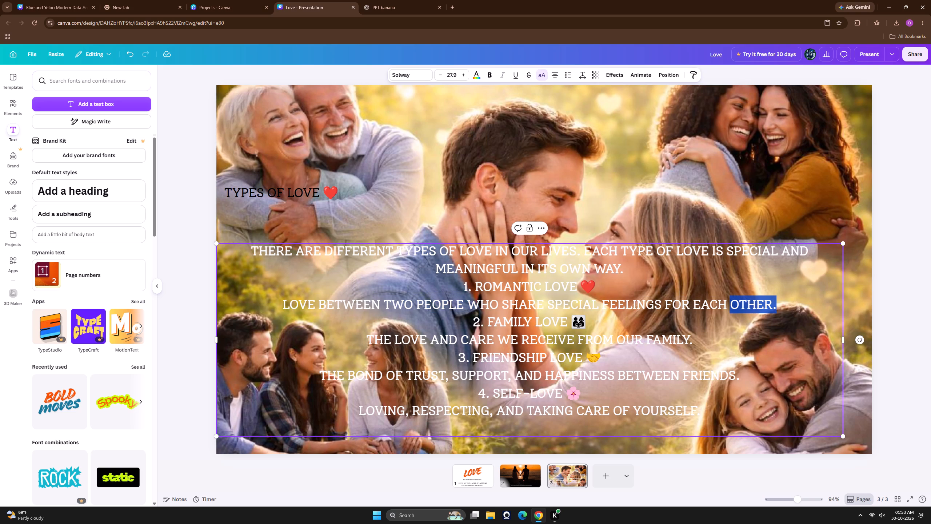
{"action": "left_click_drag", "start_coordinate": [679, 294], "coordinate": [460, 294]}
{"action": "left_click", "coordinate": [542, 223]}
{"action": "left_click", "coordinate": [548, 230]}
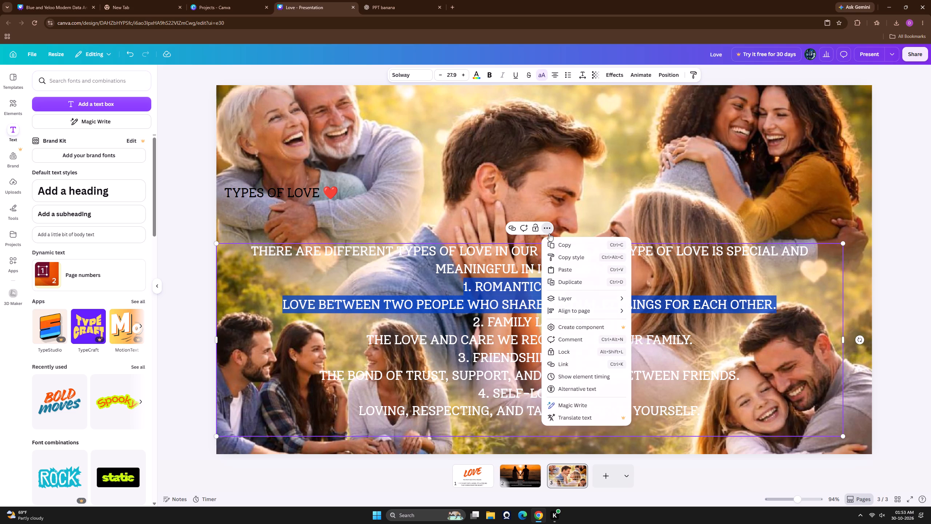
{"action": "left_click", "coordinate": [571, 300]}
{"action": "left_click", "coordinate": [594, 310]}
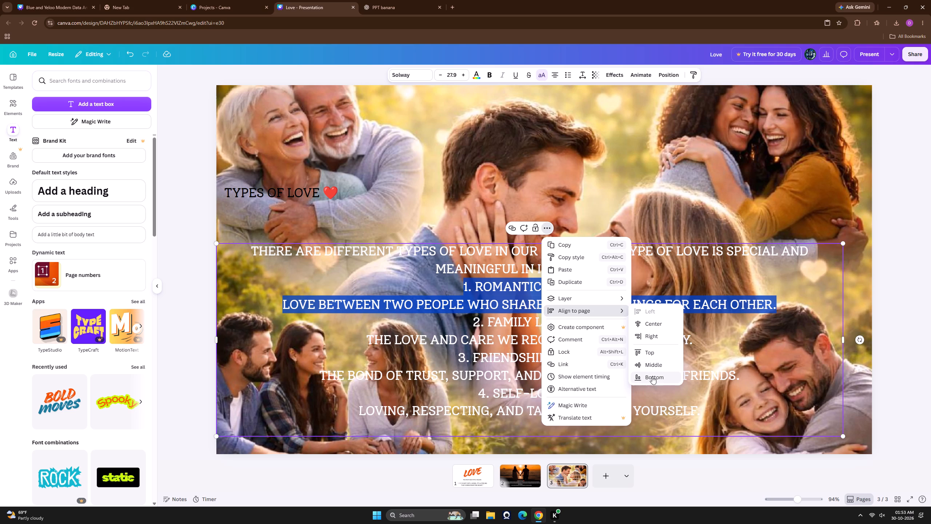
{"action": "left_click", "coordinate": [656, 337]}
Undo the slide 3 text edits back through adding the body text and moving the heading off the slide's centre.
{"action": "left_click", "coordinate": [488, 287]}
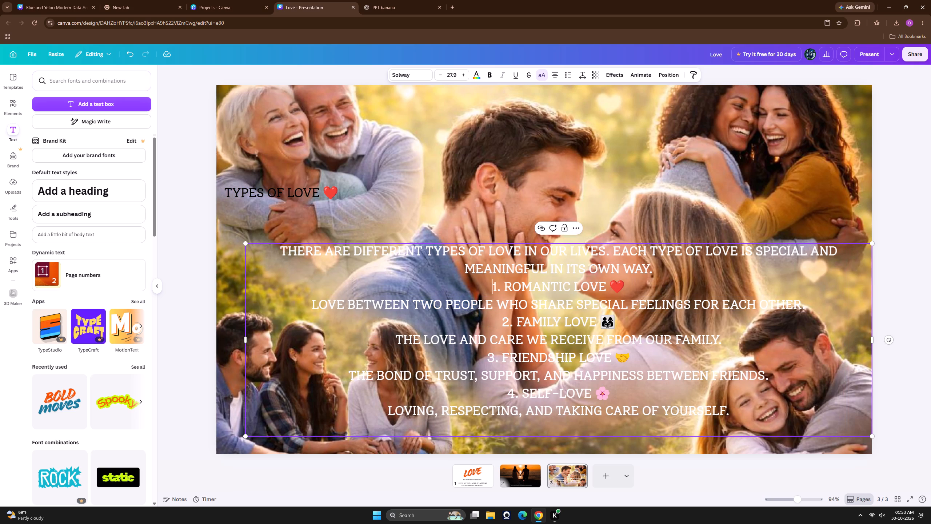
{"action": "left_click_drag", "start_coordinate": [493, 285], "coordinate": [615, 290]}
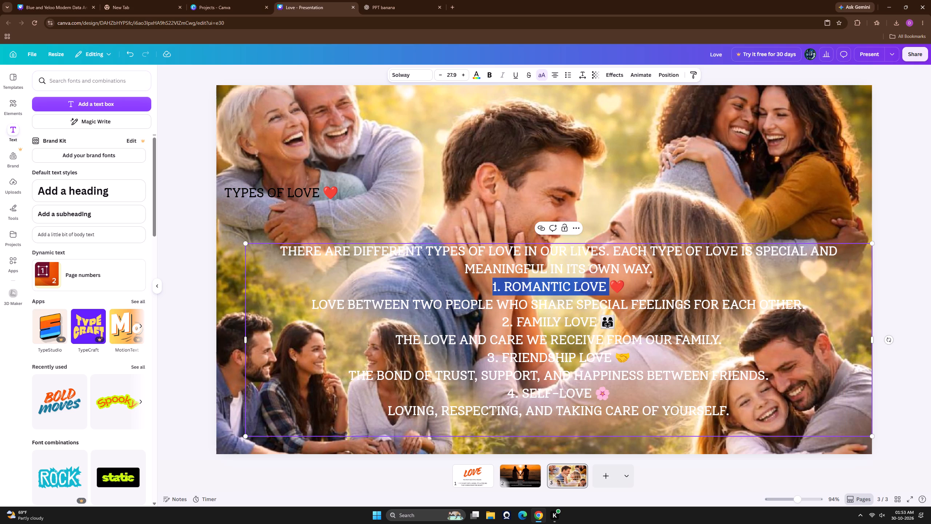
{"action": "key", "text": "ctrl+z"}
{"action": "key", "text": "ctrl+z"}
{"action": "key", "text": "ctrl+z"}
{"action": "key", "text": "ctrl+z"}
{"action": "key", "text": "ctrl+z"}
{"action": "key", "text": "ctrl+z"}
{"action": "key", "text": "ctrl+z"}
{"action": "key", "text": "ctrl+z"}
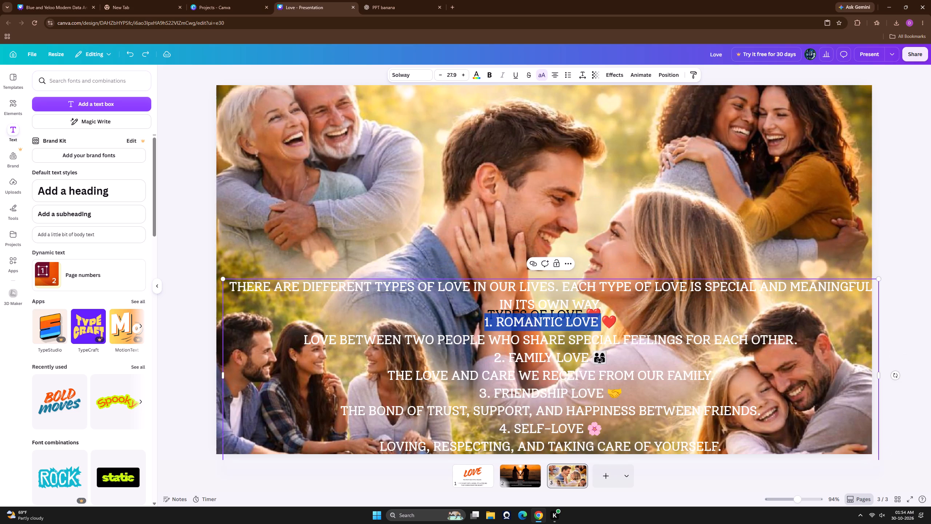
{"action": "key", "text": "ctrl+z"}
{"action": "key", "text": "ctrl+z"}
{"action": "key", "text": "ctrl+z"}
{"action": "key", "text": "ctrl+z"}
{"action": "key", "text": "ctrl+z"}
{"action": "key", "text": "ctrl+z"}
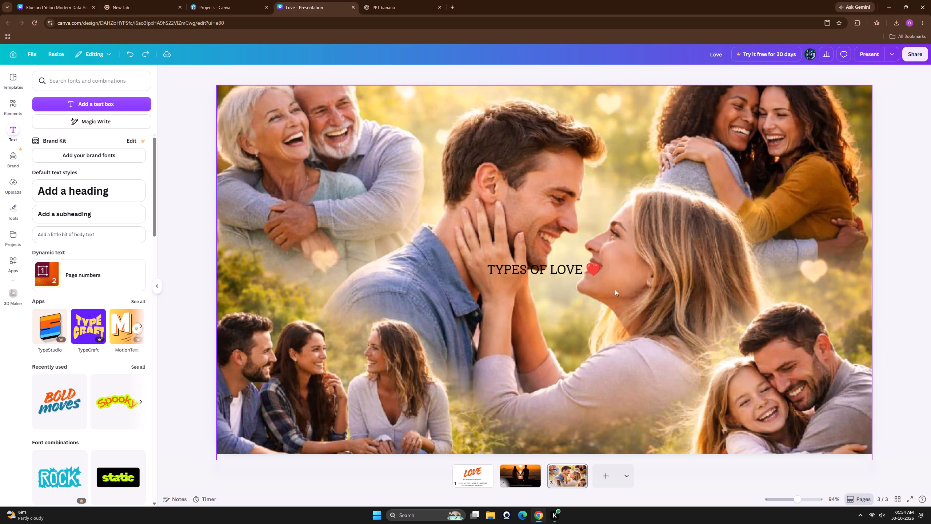
Change the "Types of Love" heading text on slide 3 to white.
{"action": "left_click", "coordinate": [591, 261]}
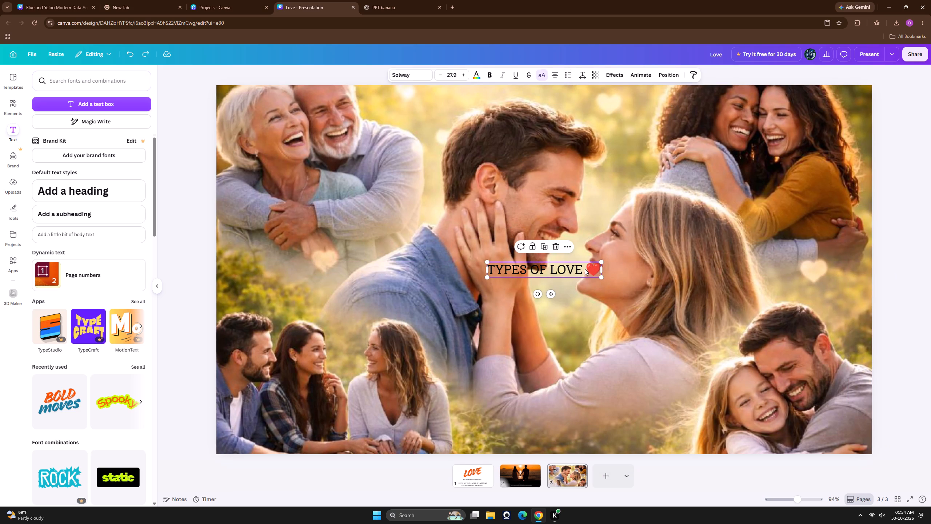
{"action": "key", "text": "ctrl+a"}
{"action": "left_click", "coordinate": [589, 241]}
{"action": "left_click", "coordinate": [590, 270]}
{"action": "left_click", "coordinate": [572, 267]}
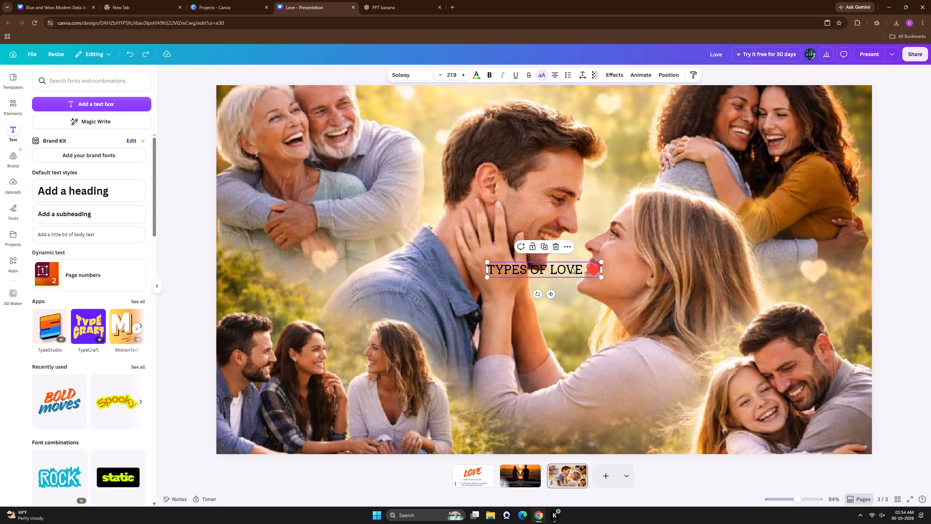
{"action": "left_click", "coordinate": [571, 267]}
{"action": "key", "text": "ctrl+a"}
{"action": "left_click", "coordinate": [476, 74]}
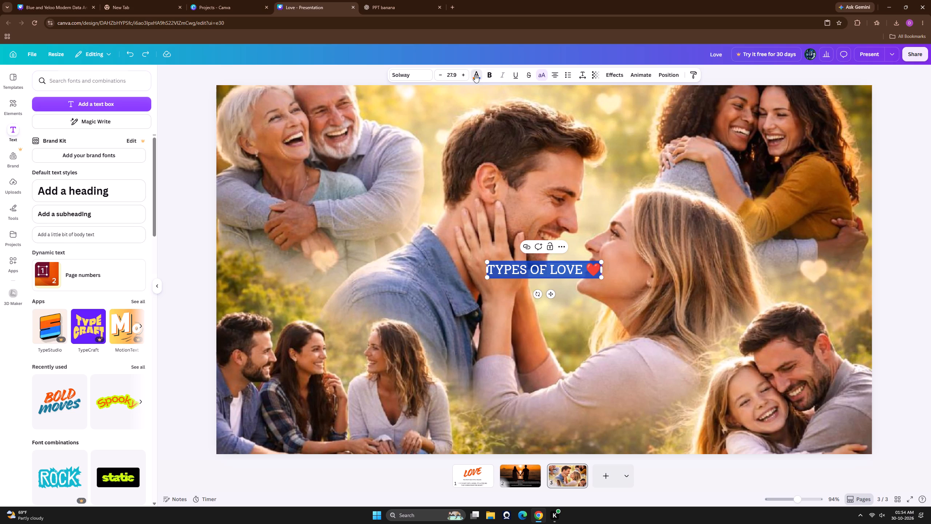
{"action": "left_click", "coordinate": [475, 76]}
{"action": "left_click", "coordinate": [479, 72]}
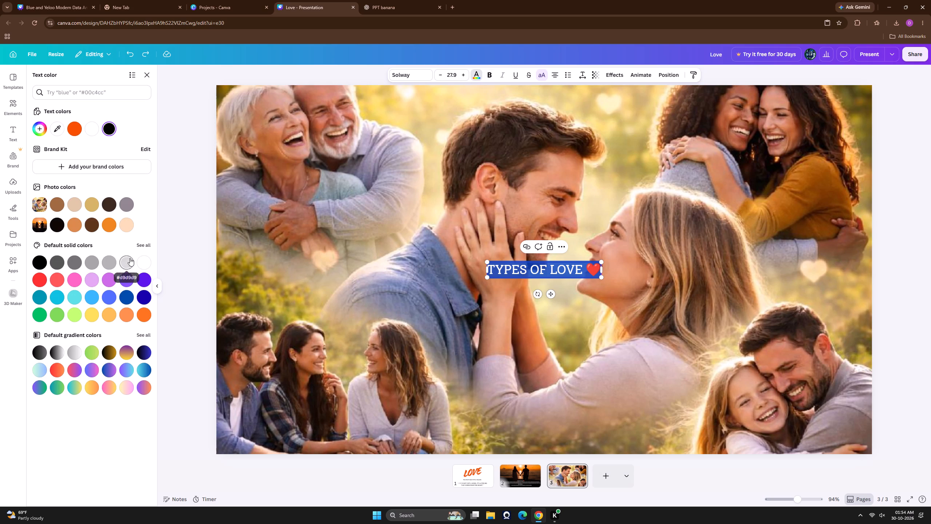
{"action": "left_click", "coordinate": [142, 258]}
{"action": "left_click", "coordinate": [497, 209]}
Make the "Types of Love" heading on slide 3 bold.
{"action": "left_click", "coordinate": [535, 270]}
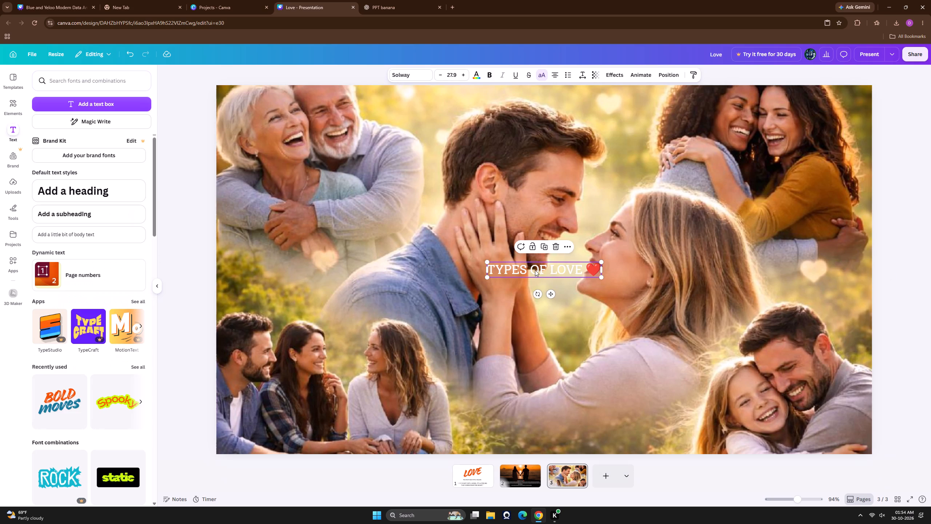
{"action": "left_click", "coordinate": [488, 78]}
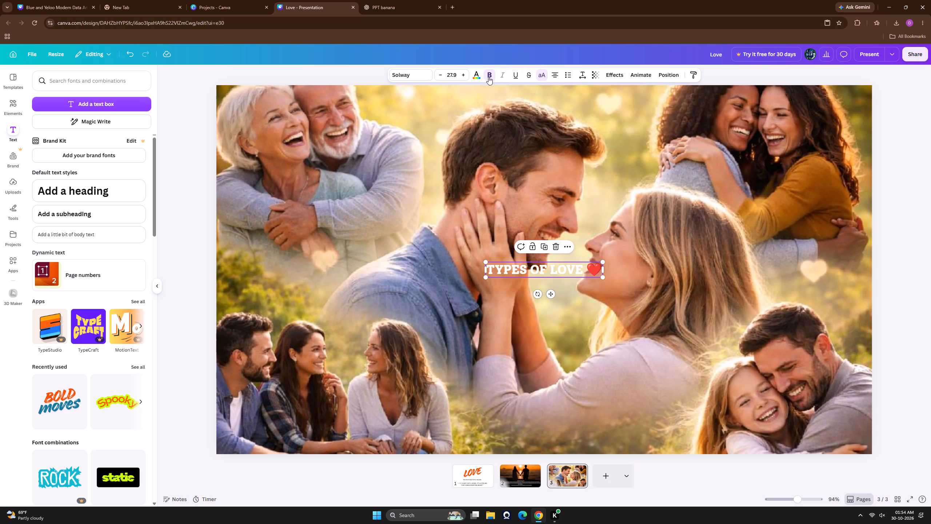
Apply the Glow text effect to the "Types of Love" heading with its intensity set to 100.
{"action": "left_click", "coordinate": [595, 75]}
{"action": "left_click", "coordinate": [594, 75]}
{"action": "left_click", "coordinate": [613, 76]}
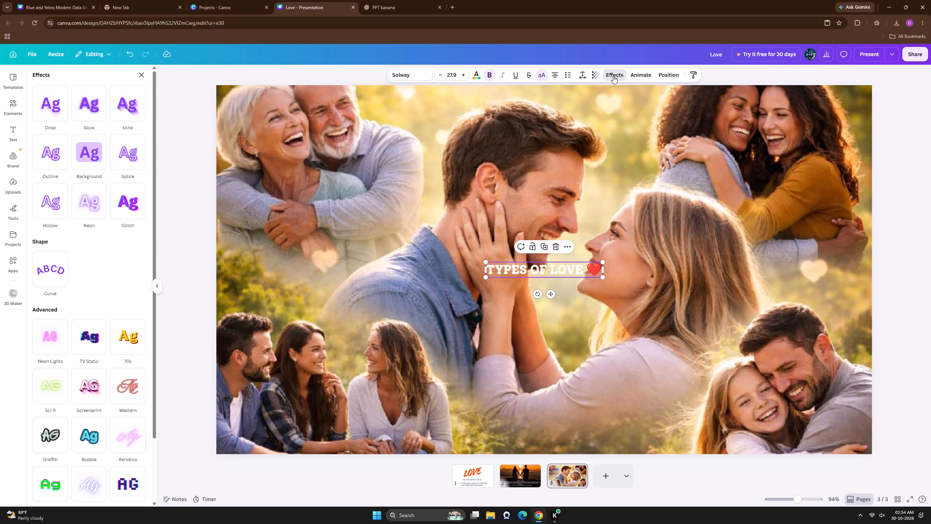
{"action": "left_click", "coordinate": [94, 107]}
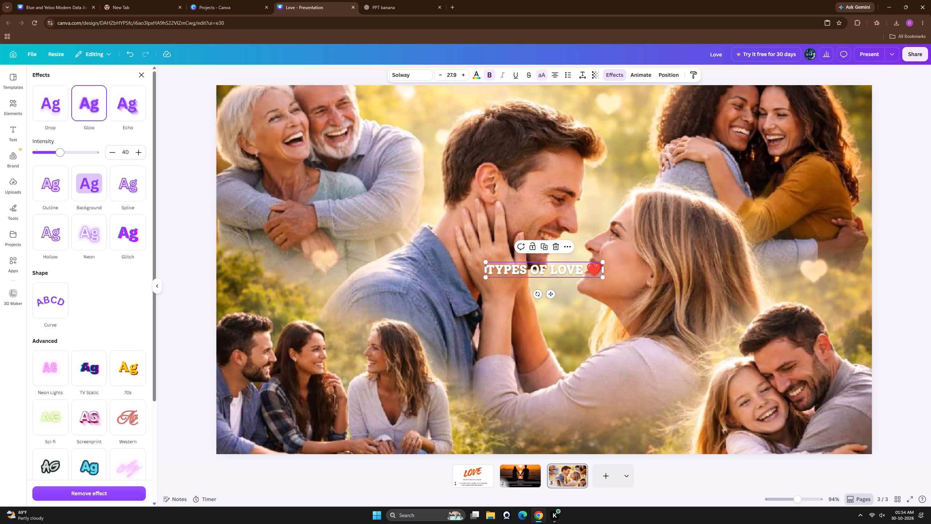
{"action": "left_click_drag", "start_coordinate": [63, 154], "coordinate": [122, 151]}
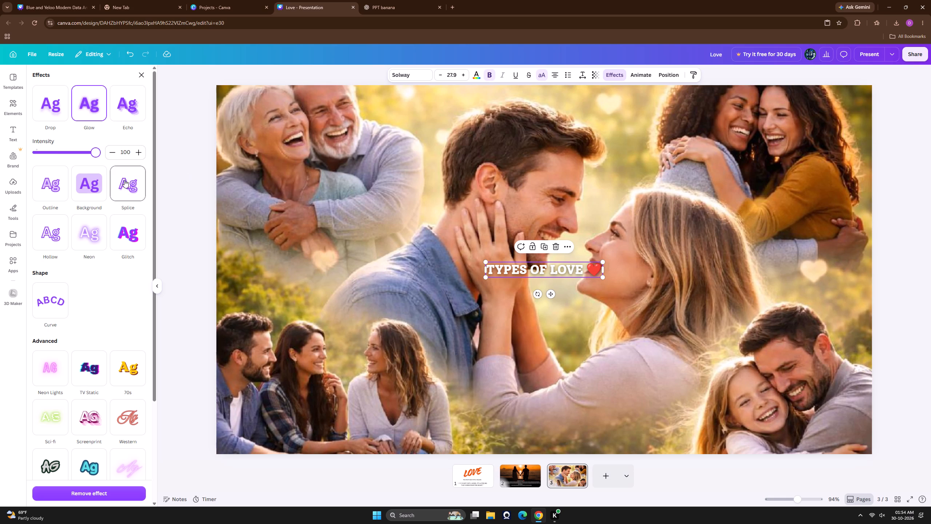
{"action": "left_click", "coordinate": [98, 232]}
{"action": "left_click", "coordinate": [91, 190]}
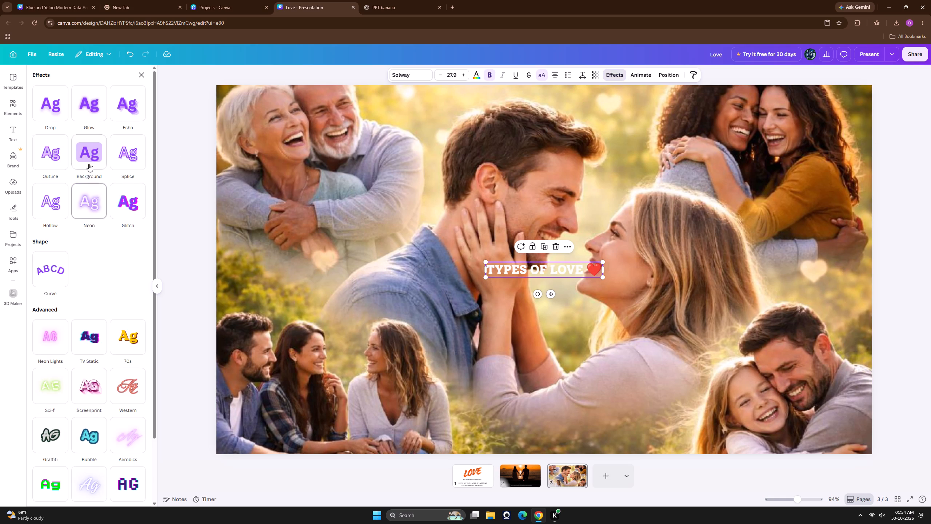
{"action": "left_click", "coordinate": [88, 162]}
{"action": "left_click", "coordinate": [91, 107]}
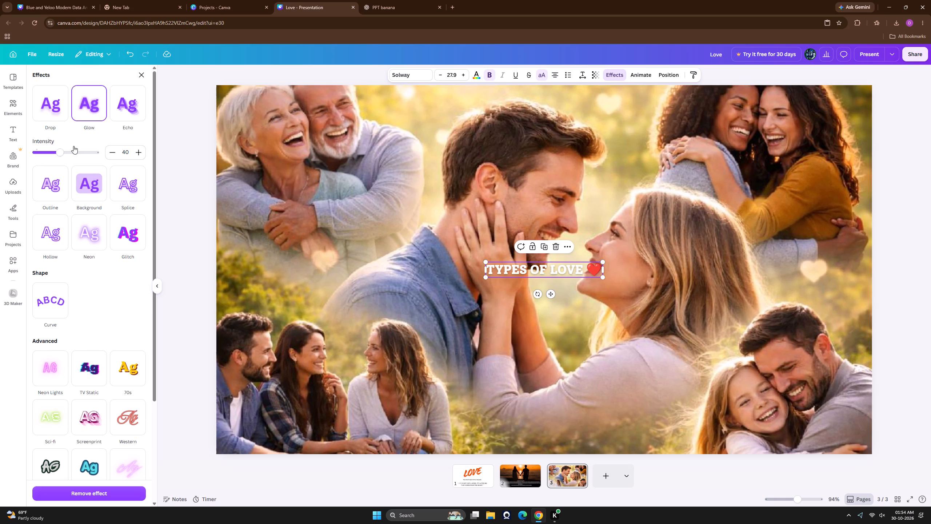
{"action": "left_click_drag", "start_coordinate": [61, 154], "coordinate": [143, 149]}
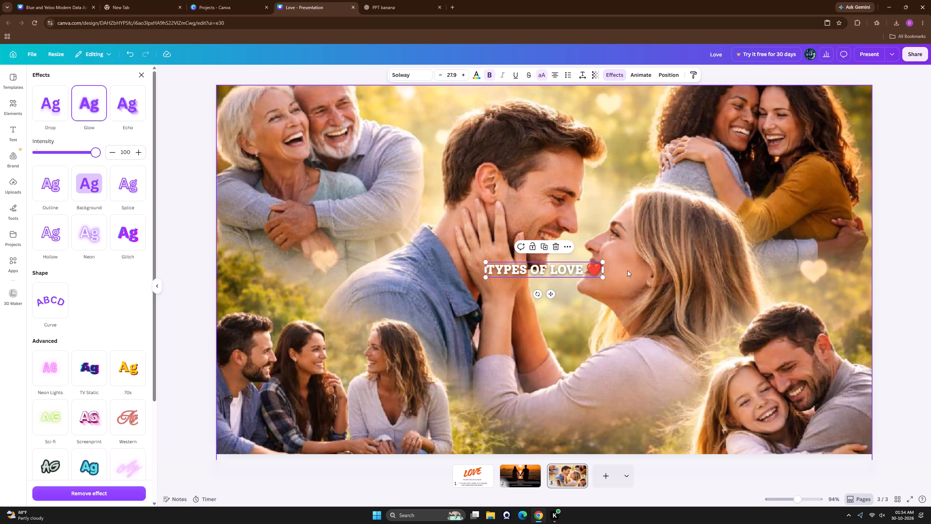
Move the "Types of Love" heading slightly below the middle of slide 3, keeping it horizontally centred on the page.
{"action": "left_click_drag", "start_coordinate": [565, 270], "coordinate": [561, 303]}
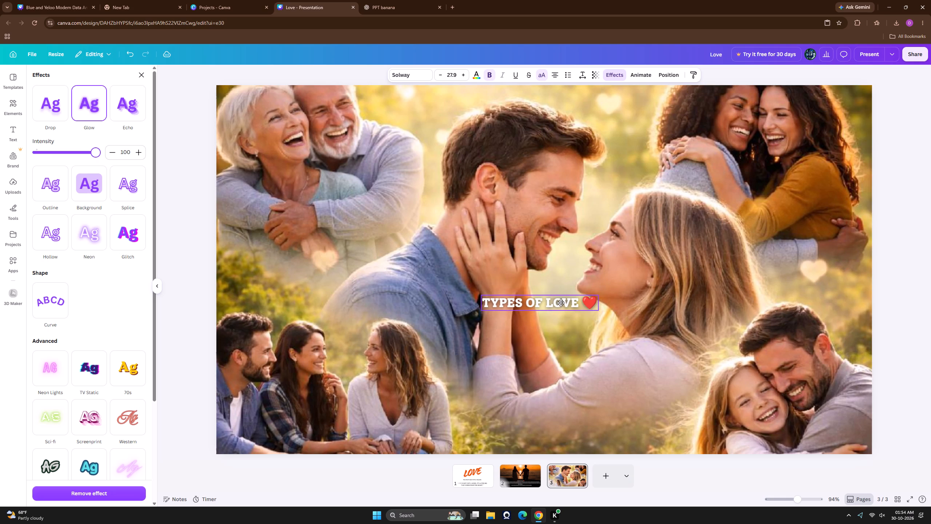
{"action": "left_click_drag", "start_coordinate": [561, 303], "coordinate": [566, 295]}
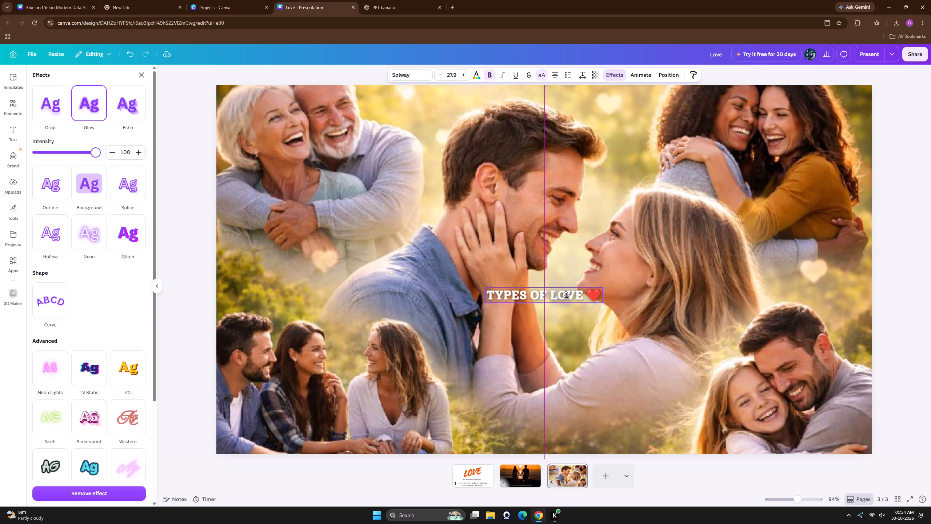
{"action": "left_click_drag", "start_coordinate": [566, 295], "coordinate": [562, 265]}
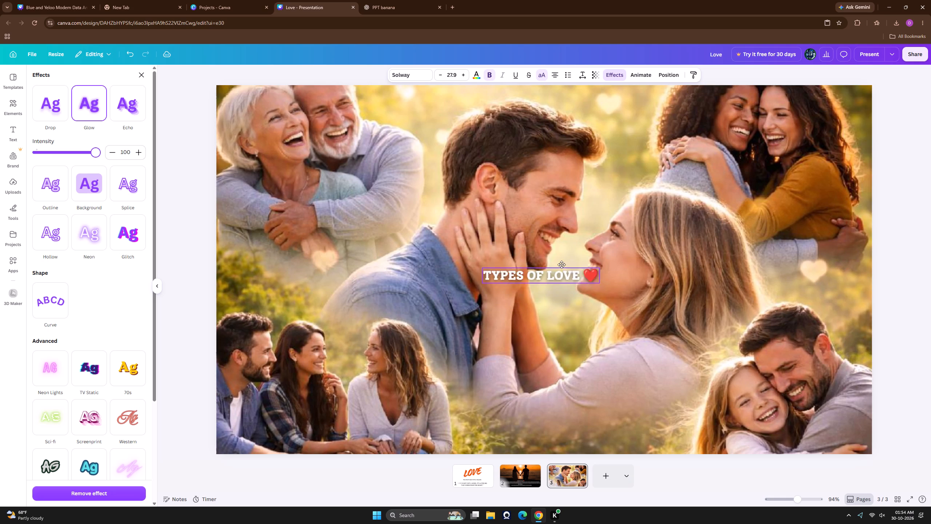
{"action": "left_click_drag", "start_coordinate": [562, 265], "coordinate": [559, 308]}
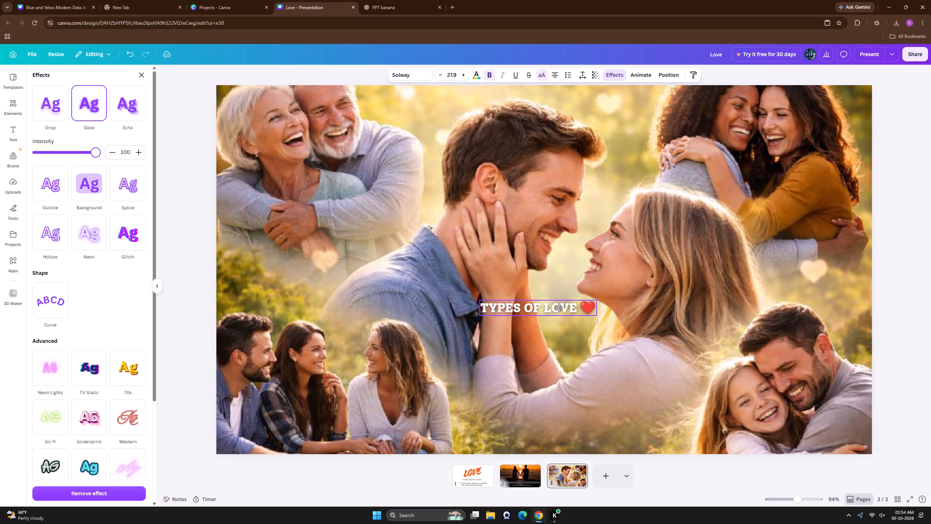
{"action": "left_click_drag", "start_coordinate": [559, 308], "coordinate": [565, 308]}
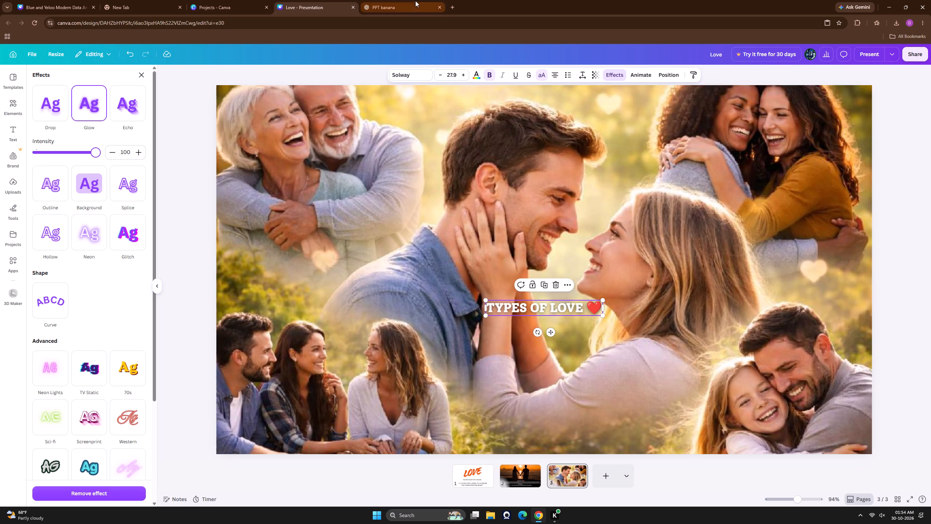
Switch to the ChatGPT conversation and select the introductory sentence beginning "There are different types of love in our lives".
{"action": "left_click", "coordinate": [415, 1]}
{"action": "left_click", "coordinate": [468, 336]}
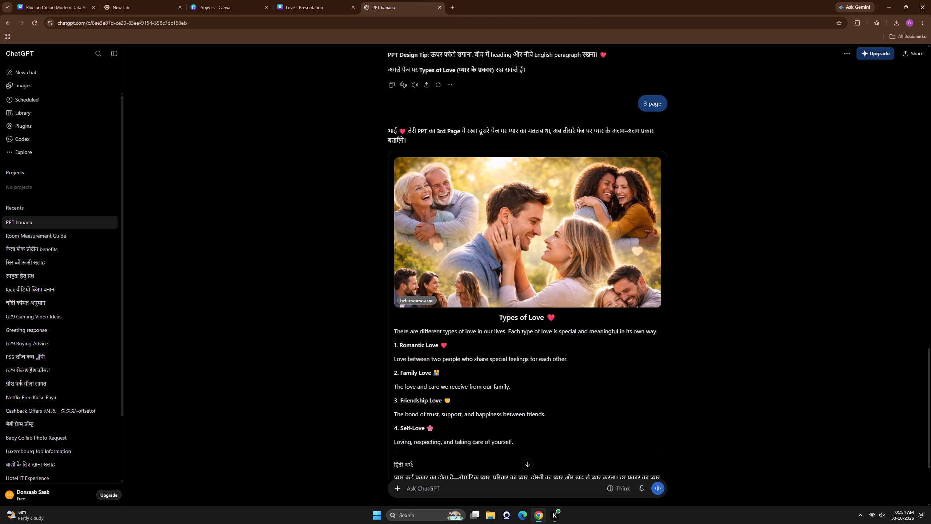
{"action": "left_click_drag", "start_coordinate": [394, 333], "coordinate": [660, 335]}
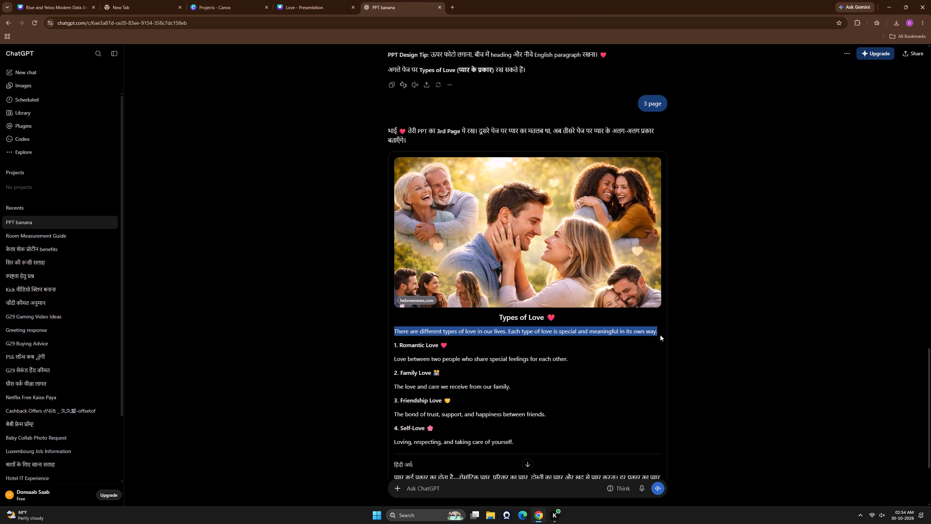
{"action": "left_click_drag", "start_coordinate": [660, 335], "coordinate": [660, 335]}
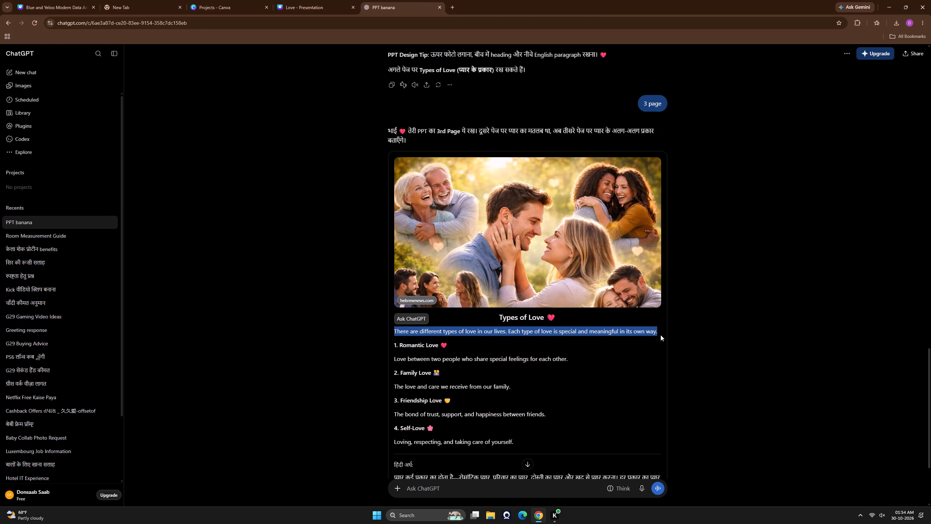
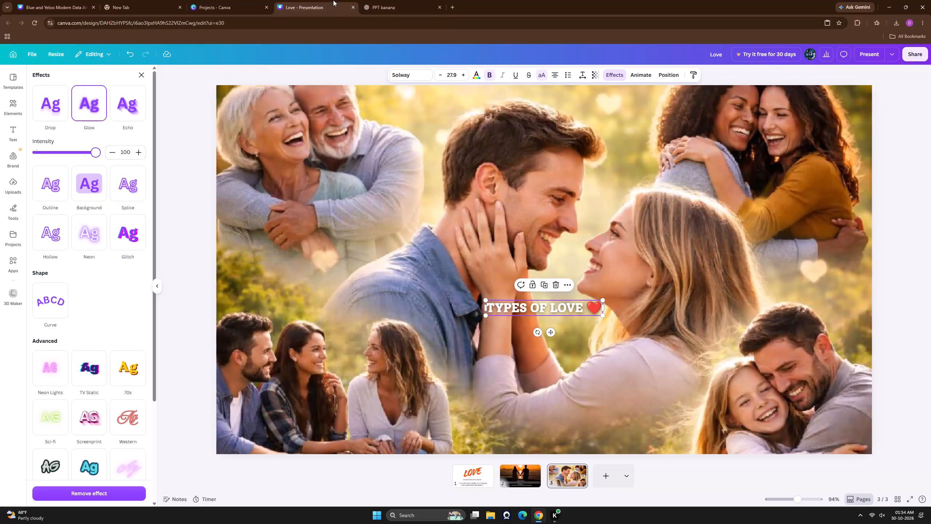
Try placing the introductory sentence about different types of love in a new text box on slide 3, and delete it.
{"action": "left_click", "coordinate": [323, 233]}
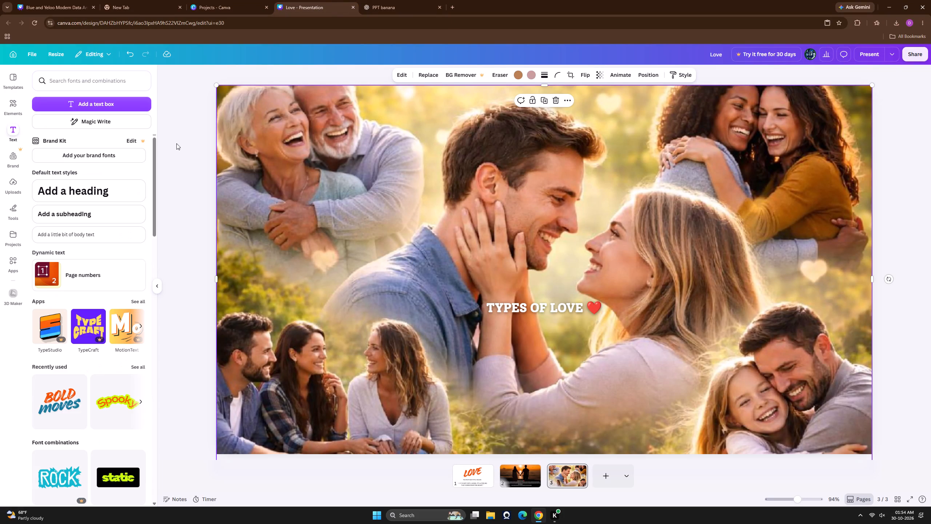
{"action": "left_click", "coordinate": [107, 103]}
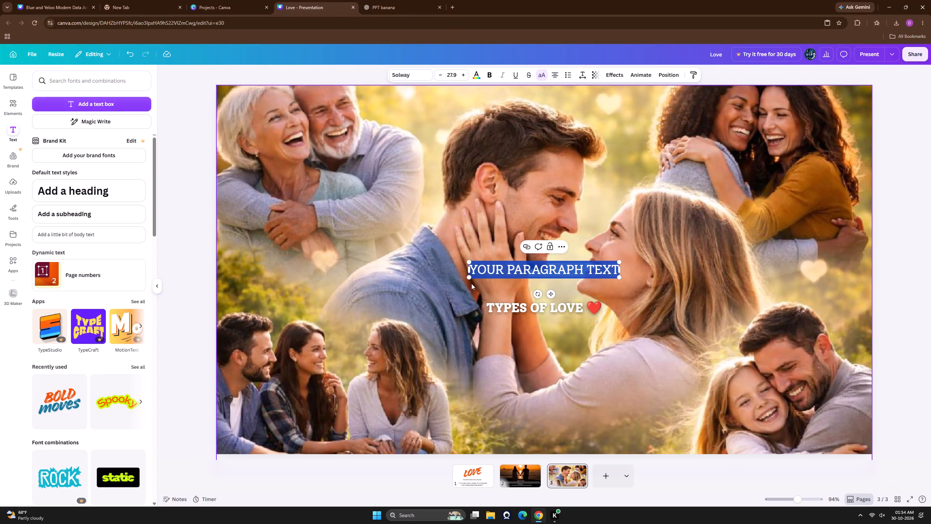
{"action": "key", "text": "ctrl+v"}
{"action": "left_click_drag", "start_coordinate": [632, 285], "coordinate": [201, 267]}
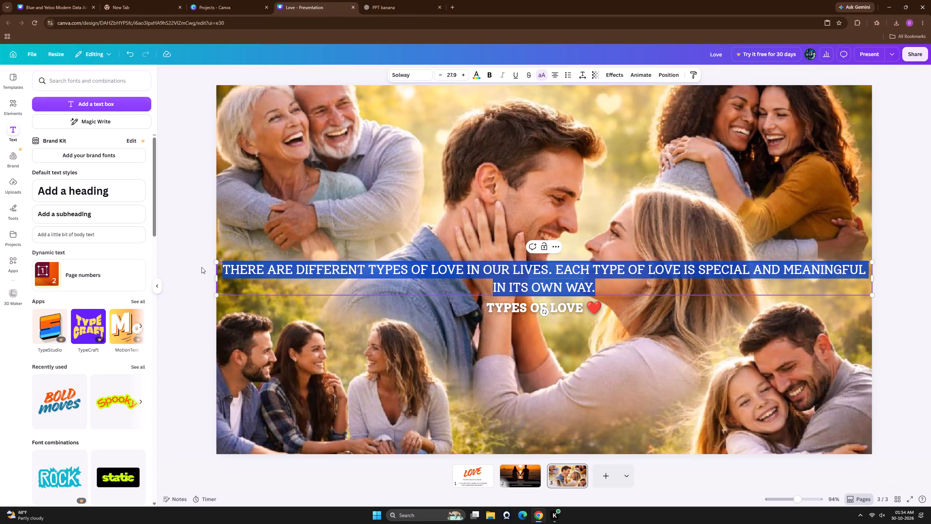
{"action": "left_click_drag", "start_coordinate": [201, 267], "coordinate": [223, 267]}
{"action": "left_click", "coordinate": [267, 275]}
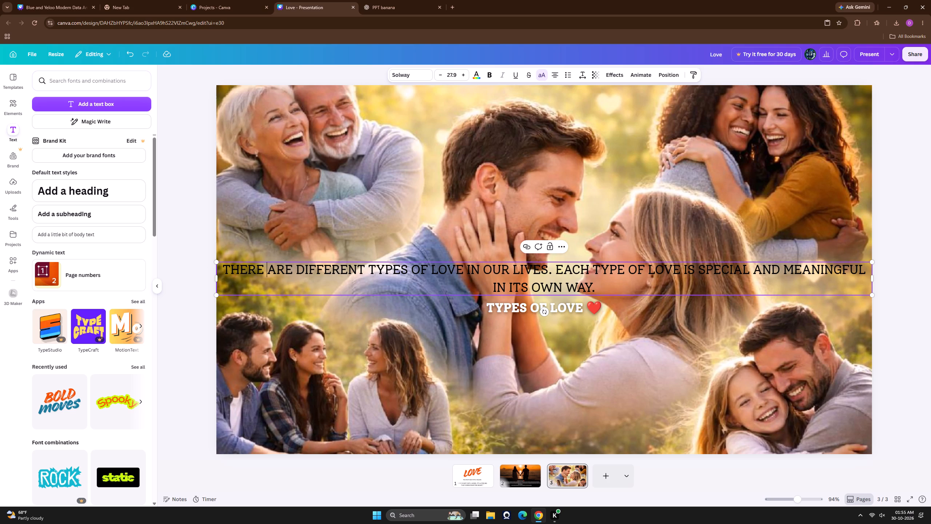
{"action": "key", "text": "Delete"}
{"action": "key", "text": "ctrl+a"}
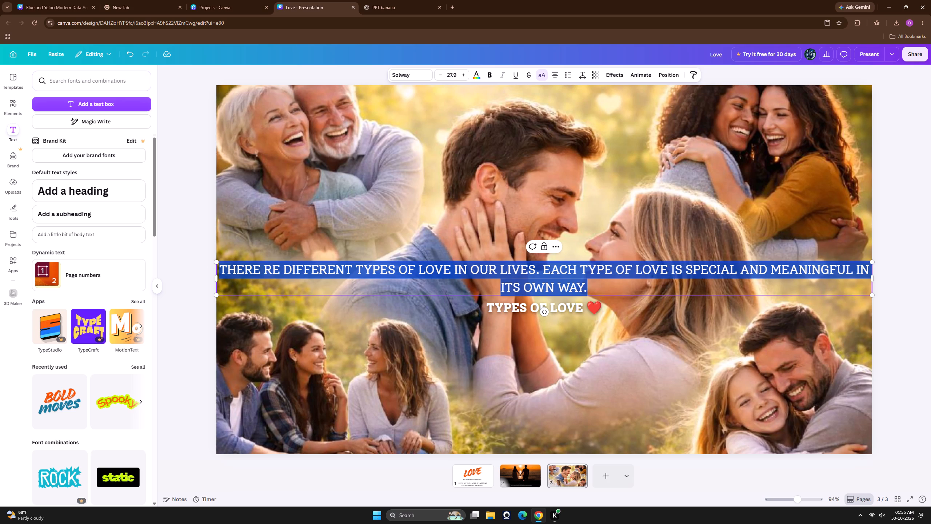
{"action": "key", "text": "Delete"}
Duplicate the "Types of Love" heading and place the copy just below the original on slide 3.
{"action": "left_click", "coordinate": [534, 310]}
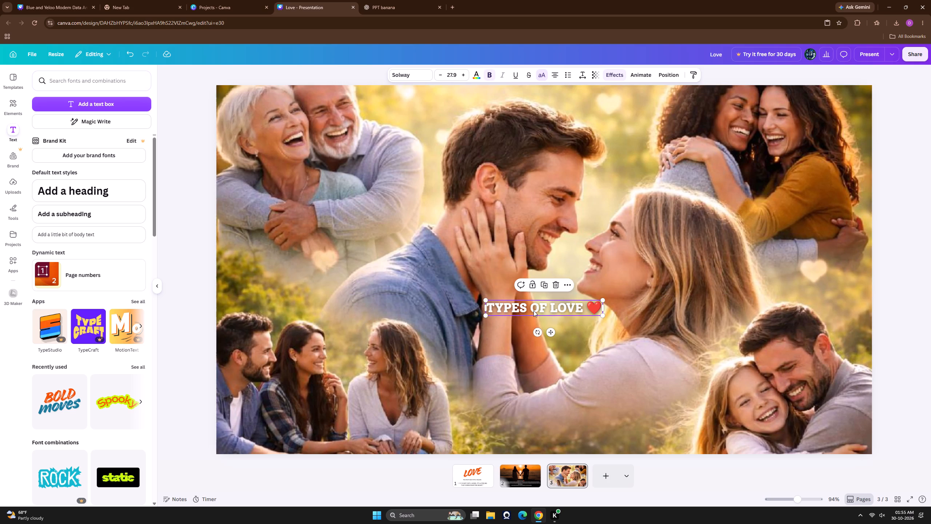
{"action": "key", "text": "ctrl+c"}
{"action": "key", "text": "ctrl+v"}
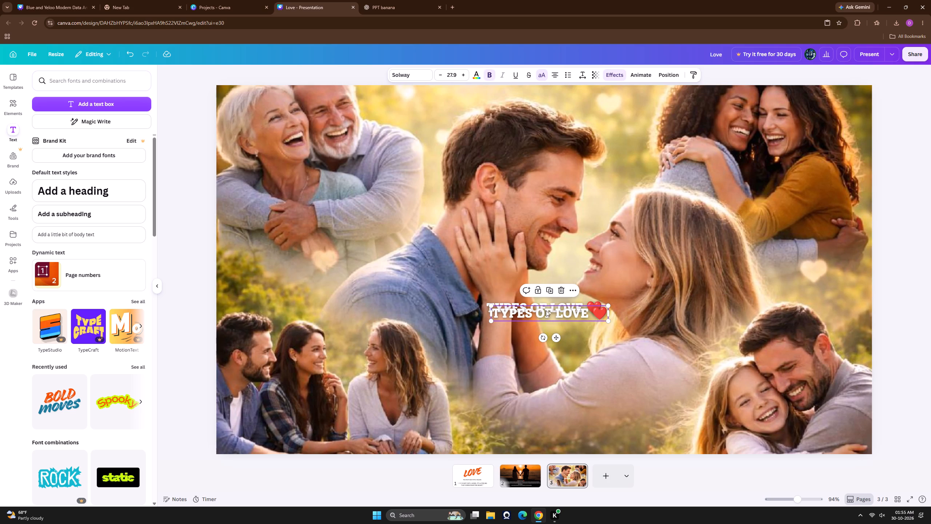
{"action": "left_click_drag", "start_coordinate": [546, 310], "coordinate": [532, 342]}
Copy ChatGPT's sentence beginning "There are different types of love in our lives" and replace the duplicate heading's text with it.
{"action": "left_click", "coordinate": [369, 7]}
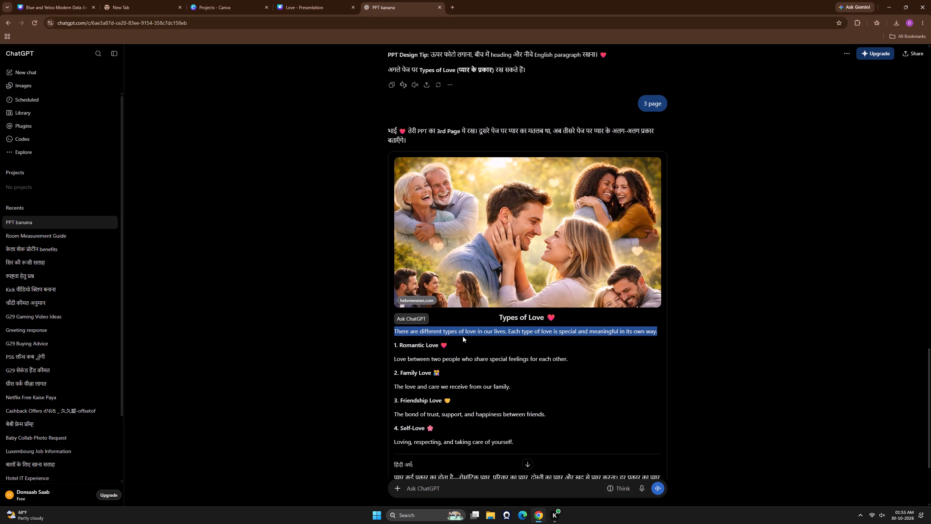
{"action": "right_click", "coordinate": [460, 329]}
{"action": "left_click", "coordinate": [487, 335]}
{"action": "left_click", "coordinate": [337, 0]}
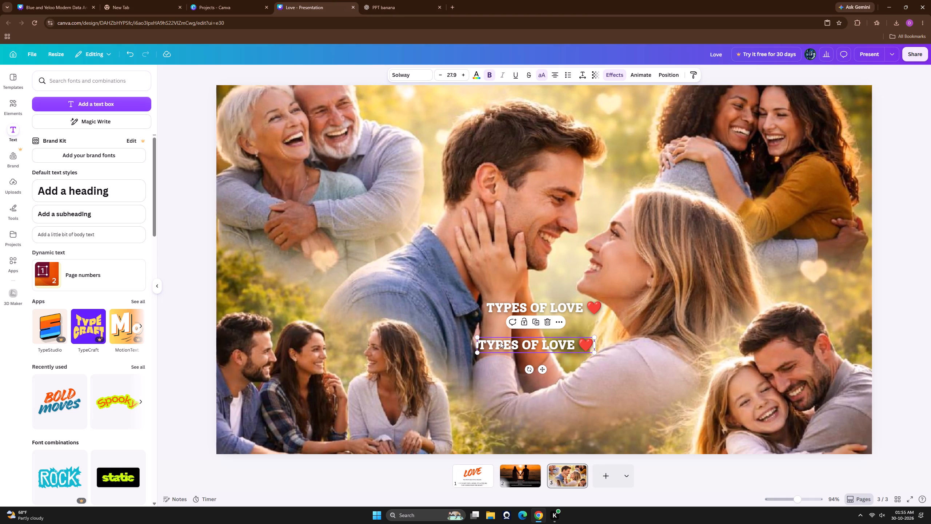
{"action": "right_click", "coordinate": [502, 346]}
{"action": "double_click", "coordinate": [497, 342]}
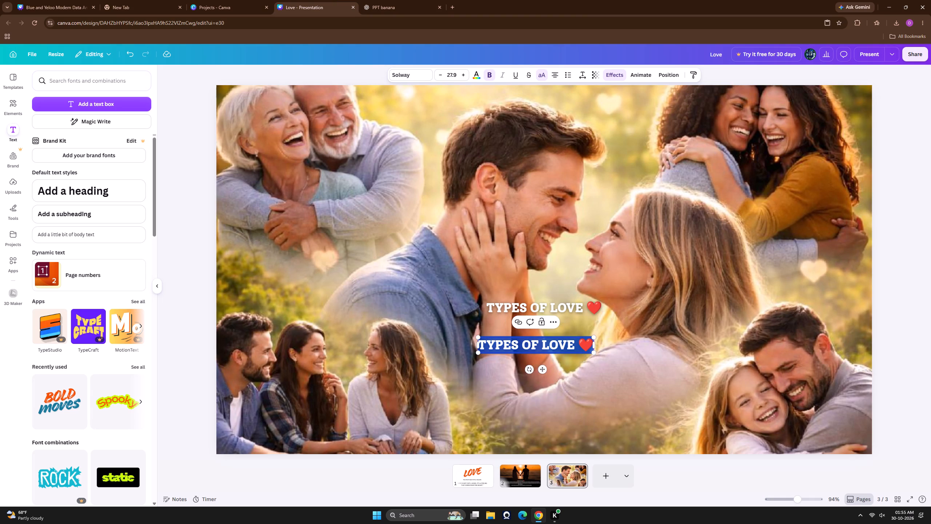
{"action": "key", "text": "ctrl+v"}
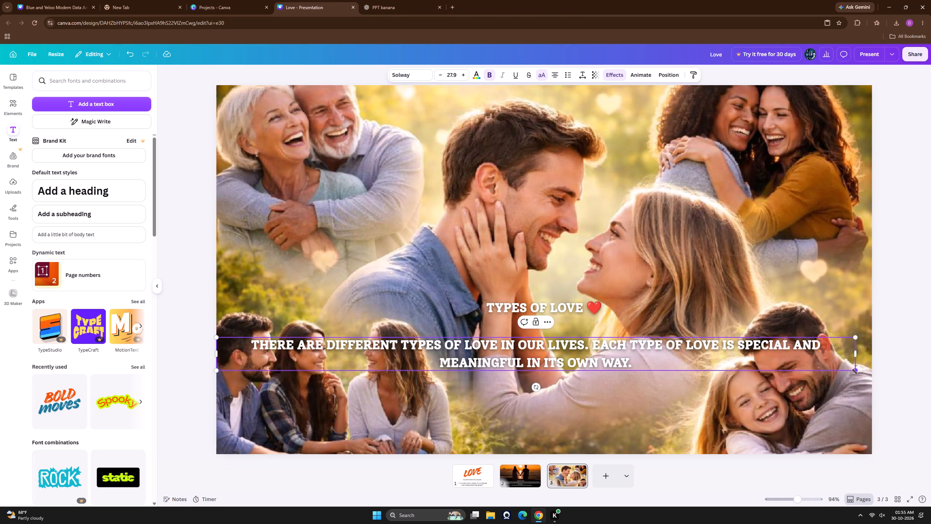
Enlarge the introductory sentence slightly, scaling its text to size 28.1.
{"action": "left_click_drag", "start_coordinate": [855, 372], "coordinate": [859, 373]}
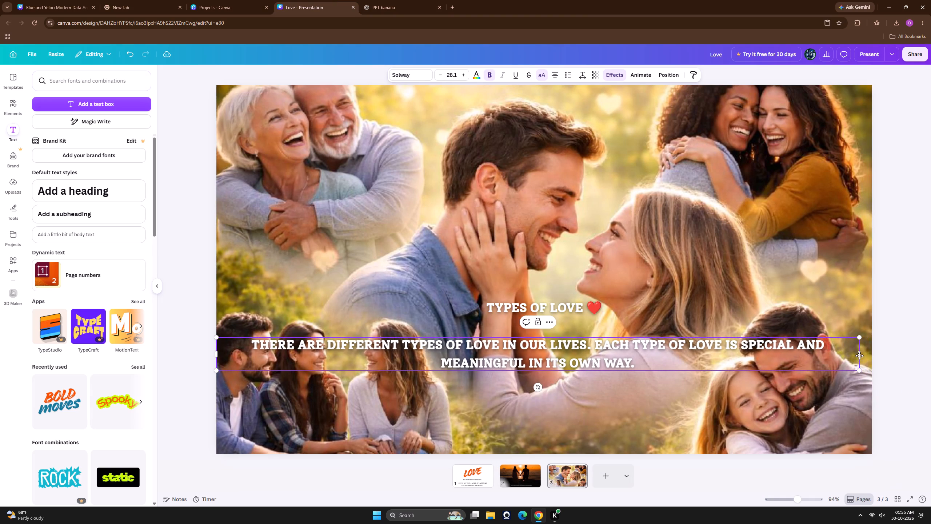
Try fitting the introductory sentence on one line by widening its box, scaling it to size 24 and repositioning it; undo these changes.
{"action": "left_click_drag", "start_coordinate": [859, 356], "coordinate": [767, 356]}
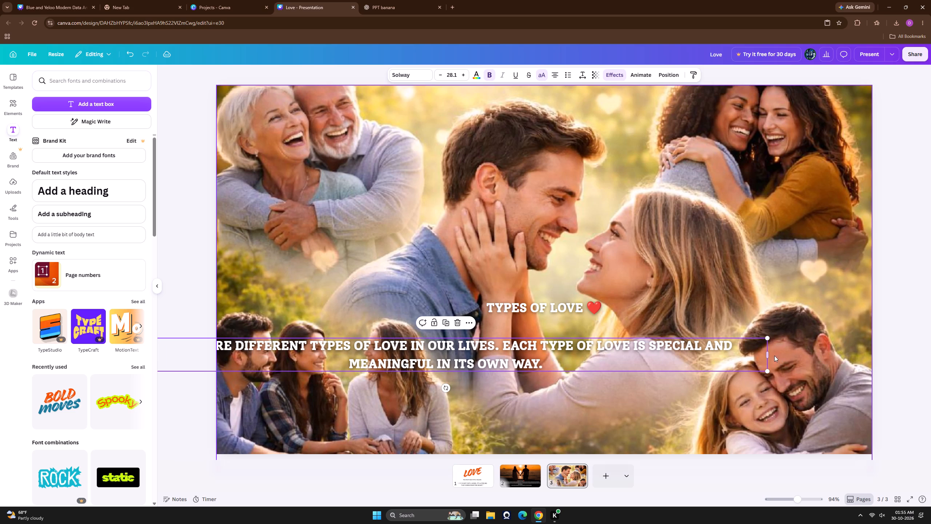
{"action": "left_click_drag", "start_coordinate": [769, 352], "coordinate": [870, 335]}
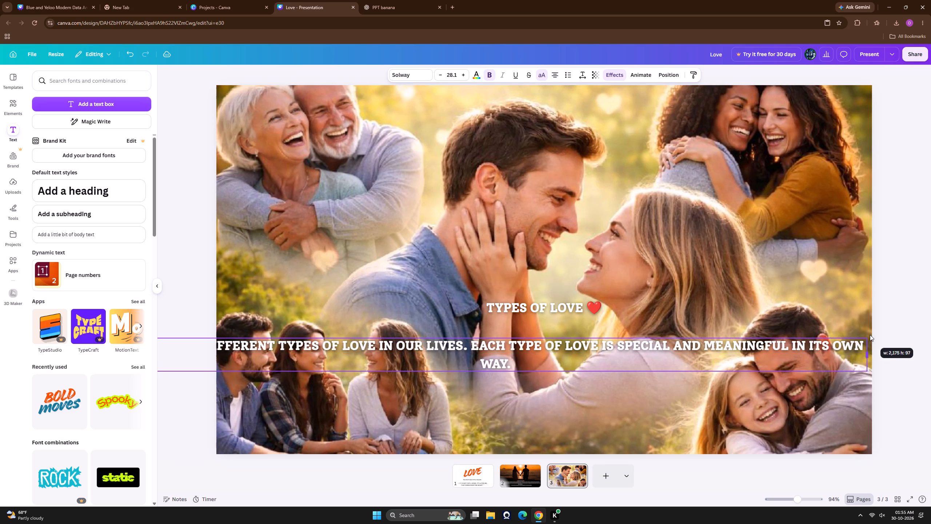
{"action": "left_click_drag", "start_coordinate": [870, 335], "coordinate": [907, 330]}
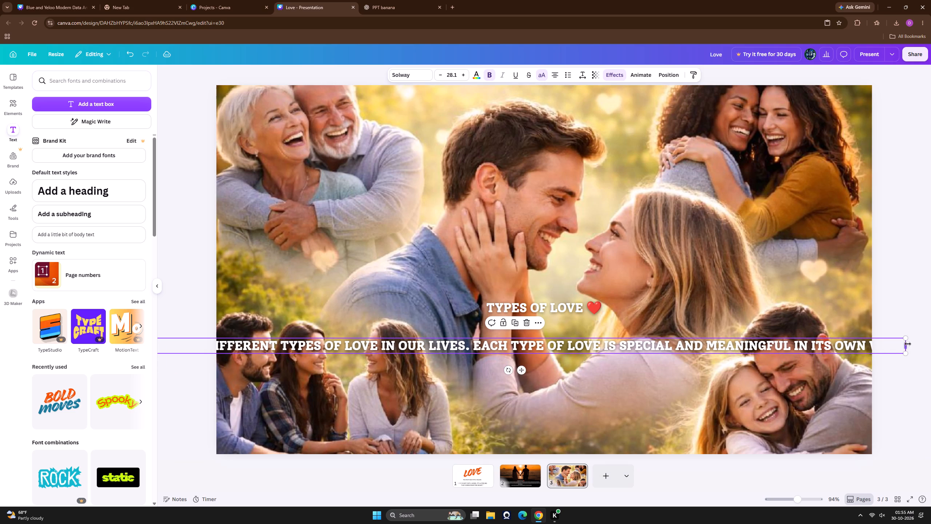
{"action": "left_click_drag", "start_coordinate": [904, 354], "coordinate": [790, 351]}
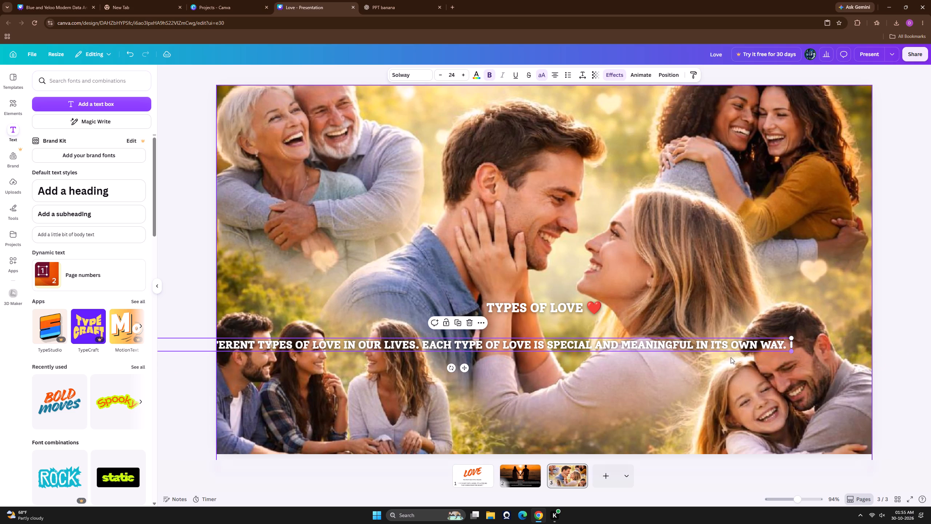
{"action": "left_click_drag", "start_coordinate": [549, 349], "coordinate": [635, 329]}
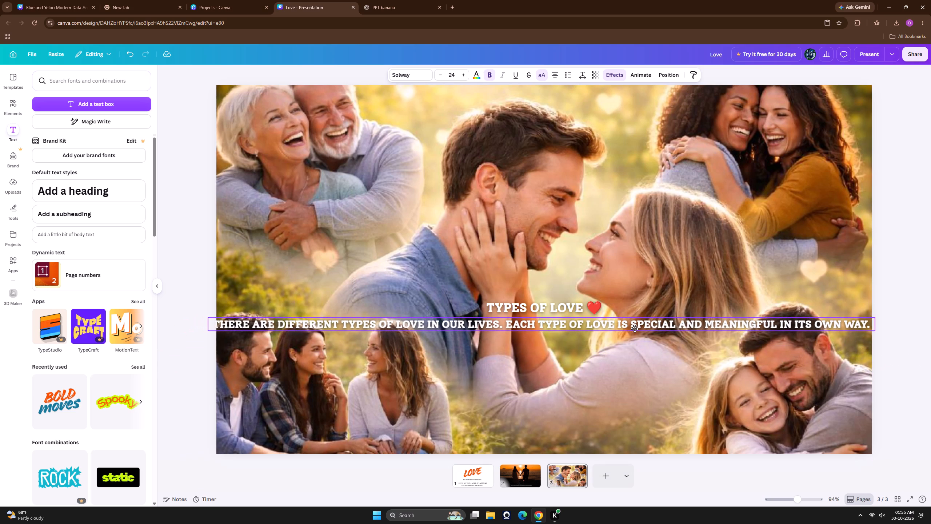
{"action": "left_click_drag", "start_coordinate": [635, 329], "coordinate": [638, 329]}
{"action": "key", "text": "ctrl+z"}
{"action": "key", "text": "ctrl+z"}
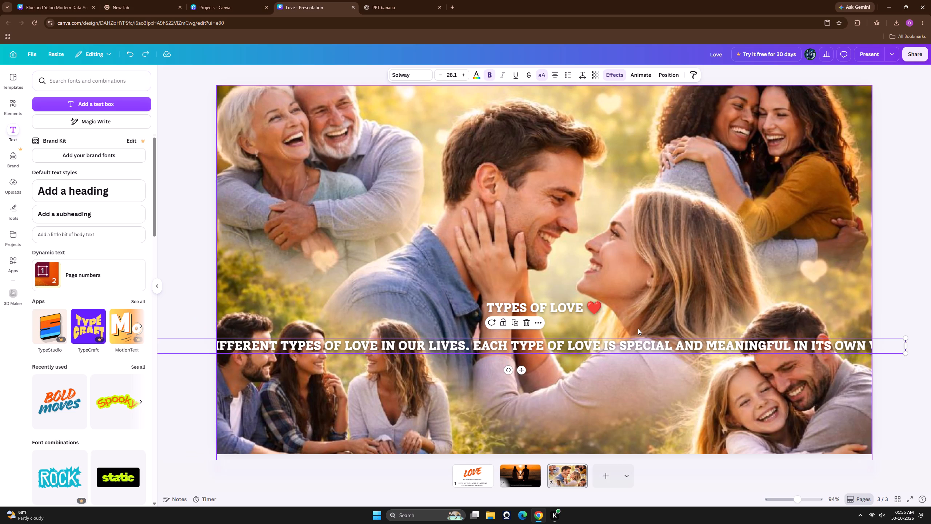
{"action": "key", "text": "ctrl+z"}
Move the two-line introductory sentence directly beneath the "Types of Love" heading, centred horizontally on the page.
{"action": "left_click_drag", "start_coordinate": [560, 357], "coordinate": [637, 341]}
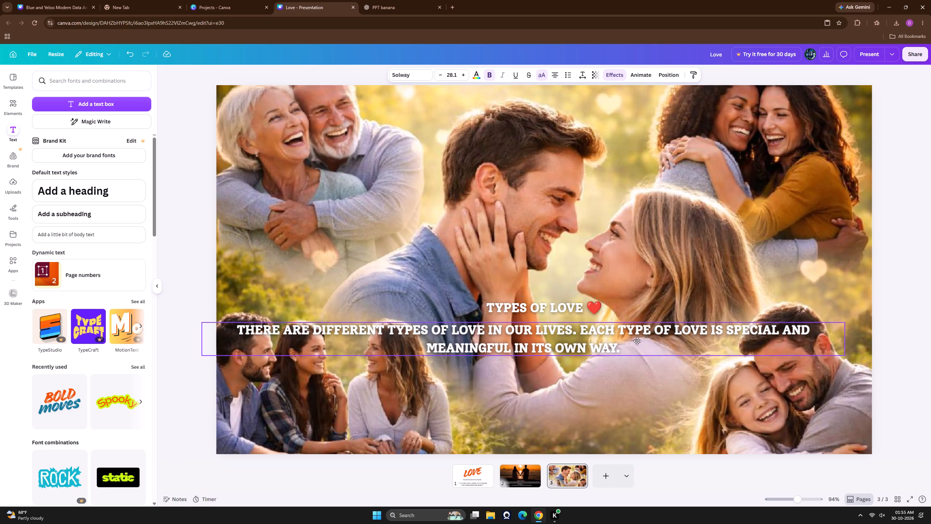
{"action": "left_click_drag", "start_coordinate": [637, 341], "coordinate": [655, 339]}
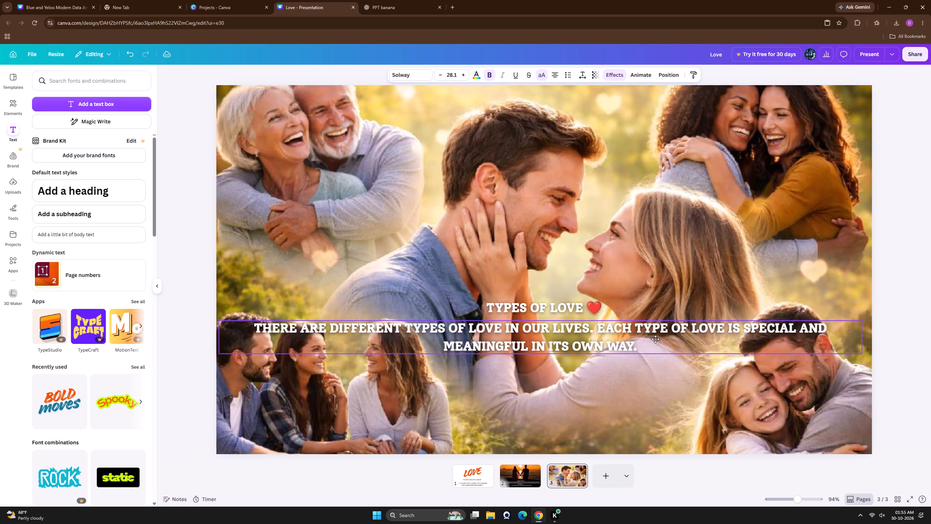
{"action": "left_click_drag", "start_coordinate": [655, 339], "coordinate": [658, 338]}
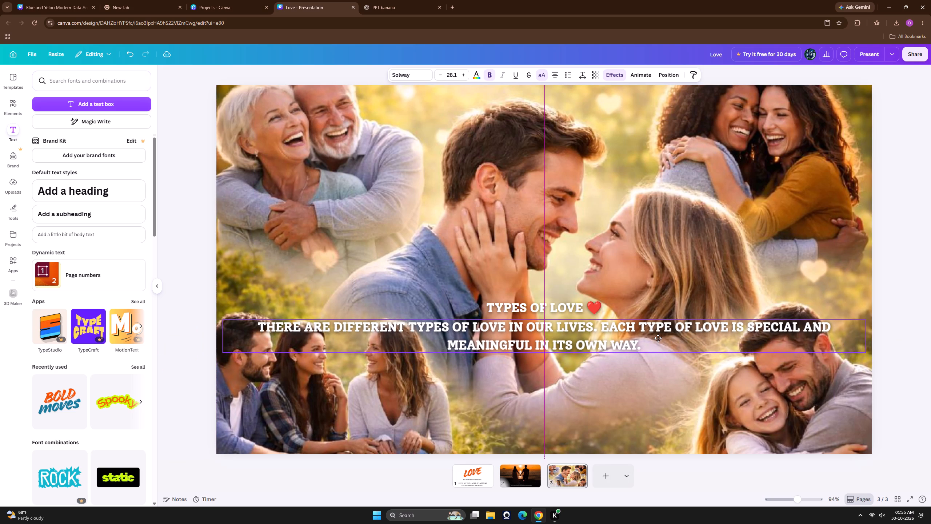
{"action": "left_click_drag", "start_coordinate": [658, 338], "coordinate": [657, 337]}
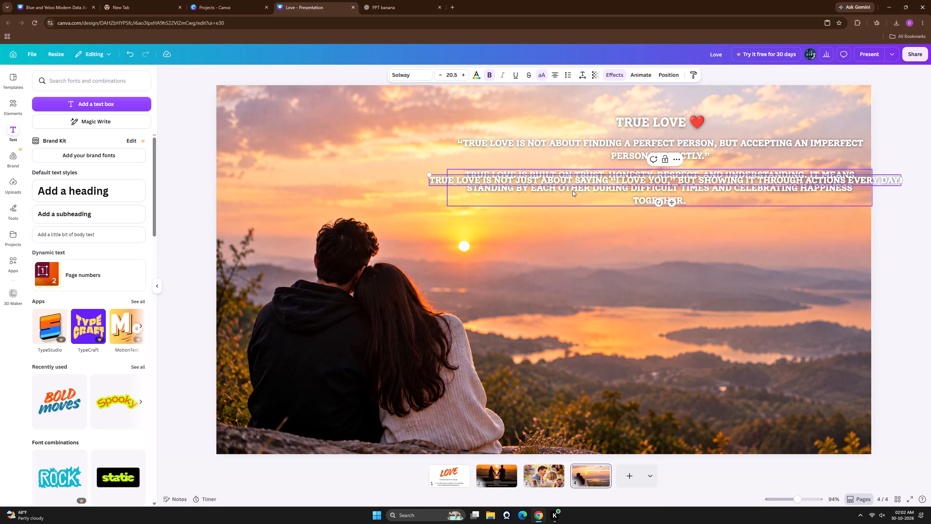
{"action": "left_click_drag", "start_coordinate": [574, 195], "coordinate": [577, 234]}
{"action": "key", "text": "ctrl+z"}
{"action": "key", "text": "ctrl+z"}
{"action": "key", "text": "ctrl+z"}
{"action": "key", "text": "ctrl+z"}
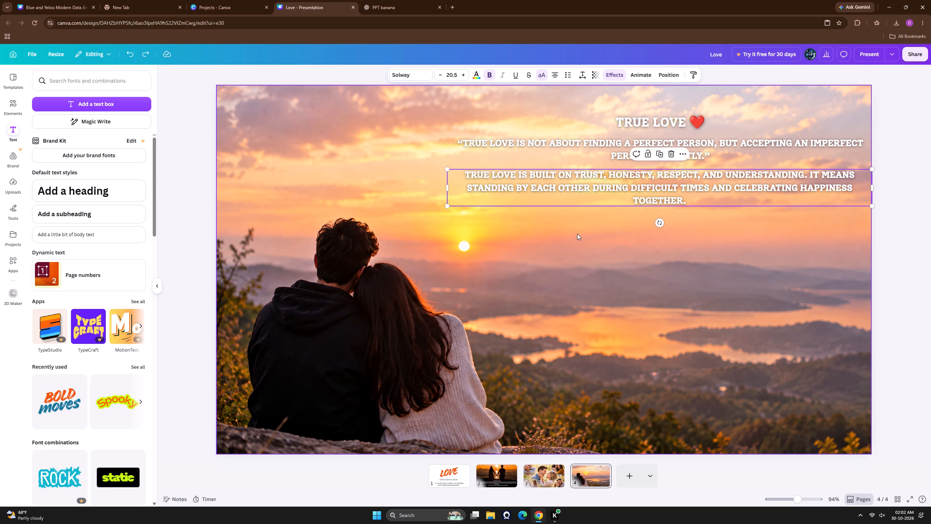
Redo the paragraph duplication and separate the overlapping copies, placing one below the other.
{"action": "key", "text": "ctrl+shift+z"}
{"action": "left_click_drag", "start_coordinate": [571, 199], "coordinate": [575, 243]}
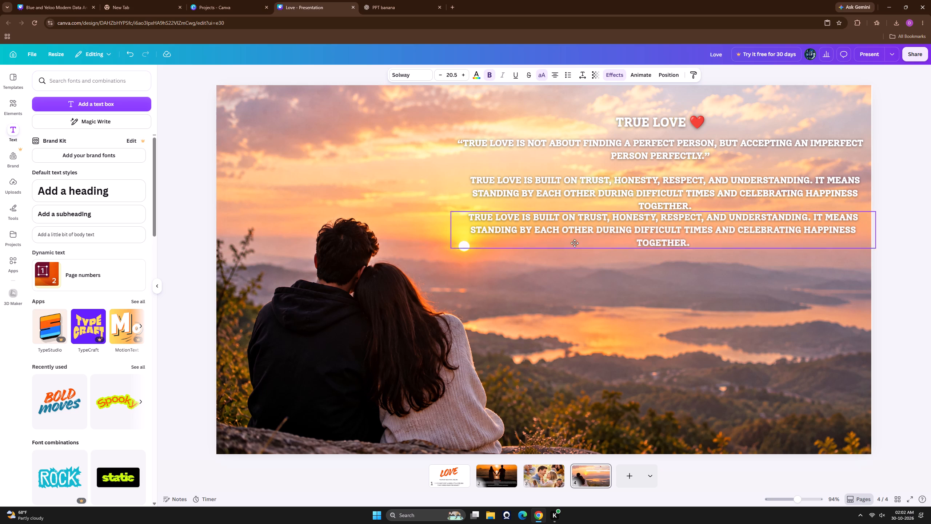
{"action": "left_click_drag", "start_coordinate": [575, 243], "coordinate": [575, 255]}
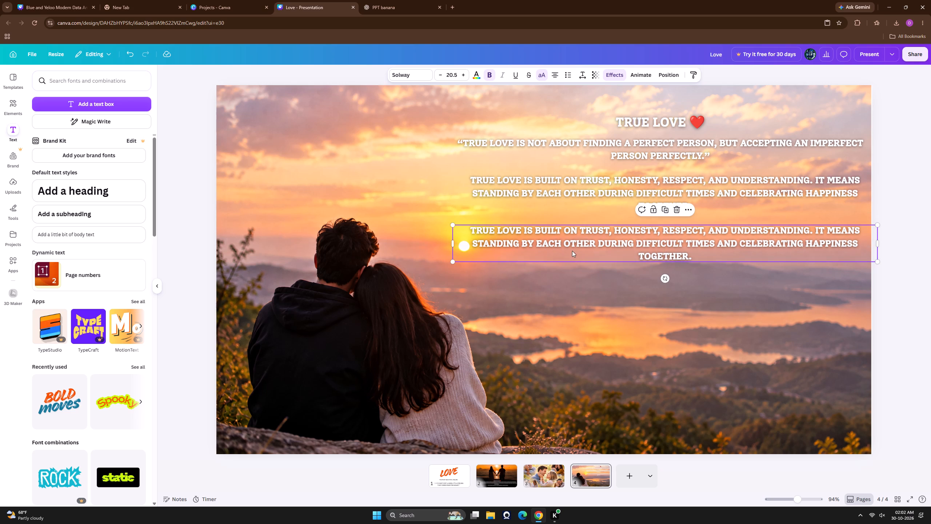
Replace the lower duplicate's text with the copied sentence "True love is not just about saying 'I love you,' but showing it through actions every day.".
{"action": "left_click", "coordinate": [571, 248]}
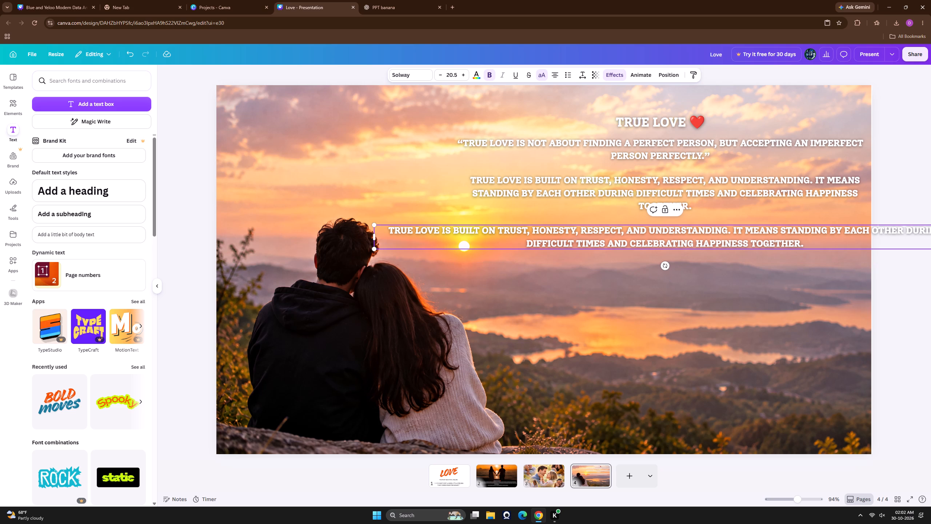
{"action": "key", "text": "ctrl+z"}
{"action": "left_click", "coordinate": [564, 231]}
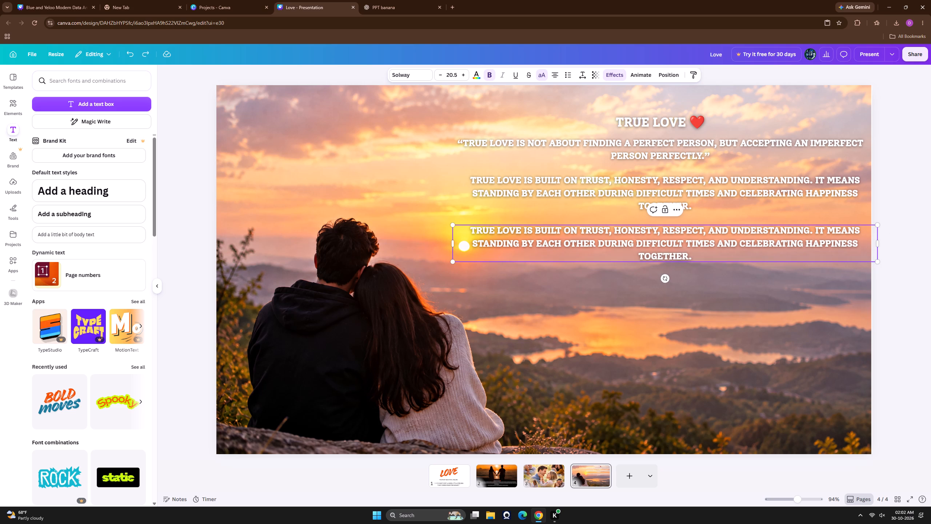
{"action": "key", "text": "ctrl+a"}
{"action": "key", "text": "ctrl+v"}
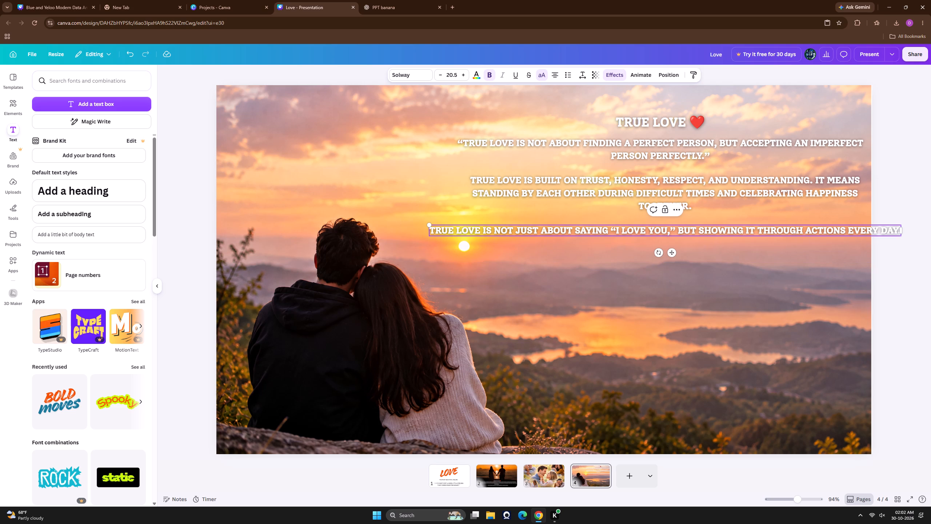
{"action": "left_click", "coordinate": [580, 266]}
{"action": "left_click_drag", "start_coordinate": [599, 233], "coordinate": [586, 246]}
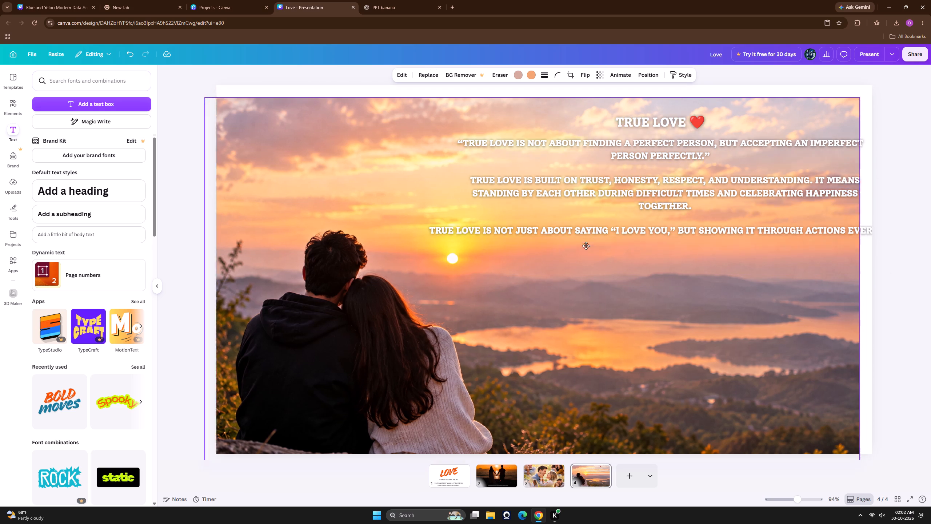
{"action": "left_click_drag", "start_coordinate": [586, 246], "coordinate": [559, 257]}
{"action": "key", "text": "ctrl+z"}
Narrow the "True love is not just about saying" text box to wrap evenly onto two lines and place it below the paragraph.
{"action": "left_click", "coordinate": [624, 230]}
{"action": "left_click_drag", "start_coordinate": [624, 230], "coordinate": [580, 248]}
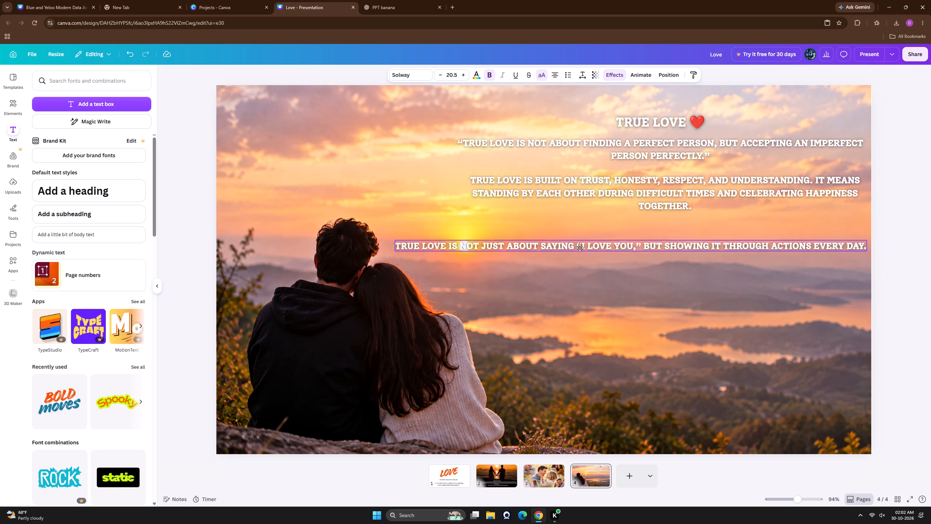
{"action": "left_click_drag", "start_coordinate": [580, 248], "coordinate": [524, 250]}
{"action": "left_click_drag", "start_coordinate": [802, 248], "coordinate": [795, 250]}
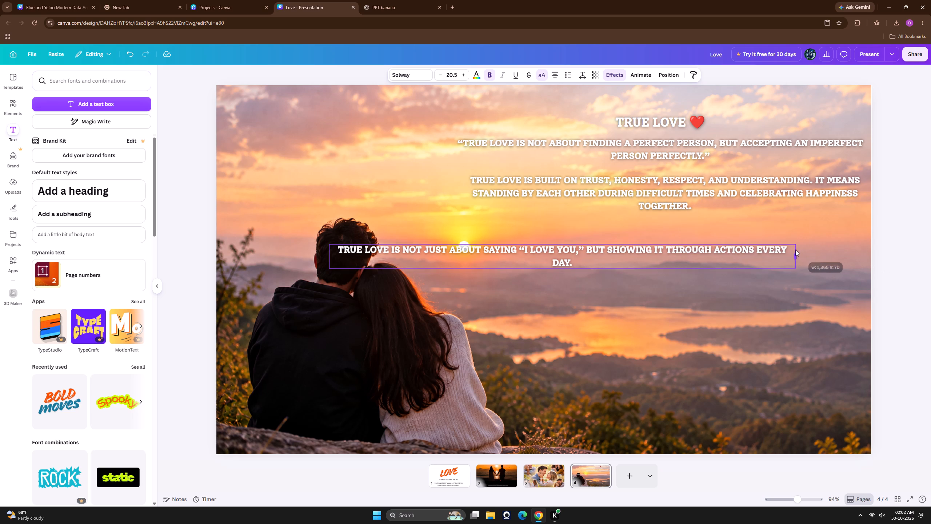
{"action": "left_click_drag", "start_coordinate": [795, 250], "coordinate": [785, 250]}
{"action": "left_click_drag", "start_coordinate": [656, 250], "coordinate": [747, 235]}
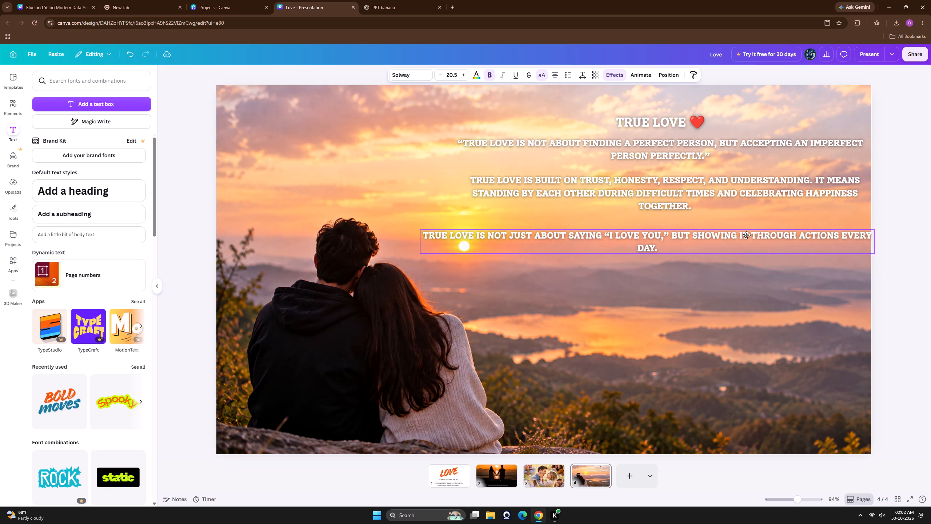
{"action": "left_click_drag", "start_coordinate": [747, 235], "coordinate": [708, 237]}
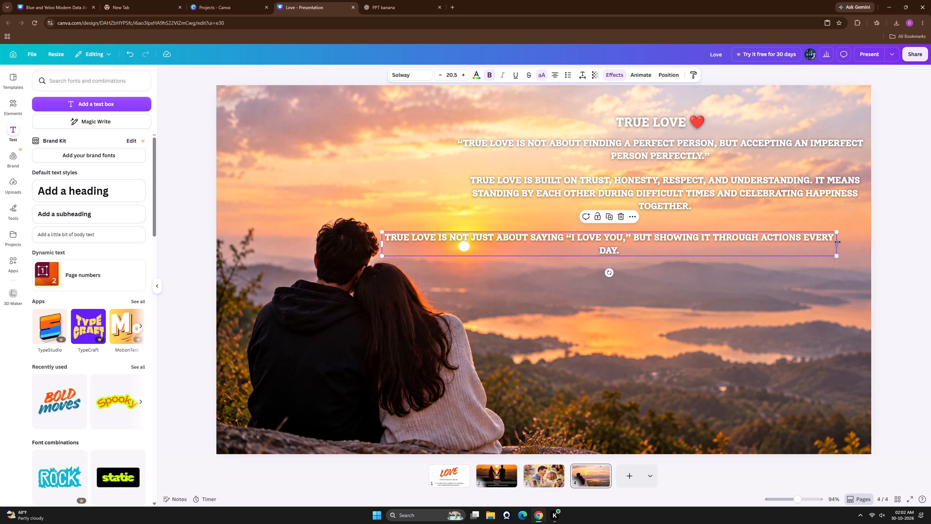
{"action": "left_click_drag", "start_coordinate": [837, 244], "coordinate": [722, 251]}
{"action": "left_click_drag", "start_coordinate": [597, 245], "coordinate": [676, 237]}
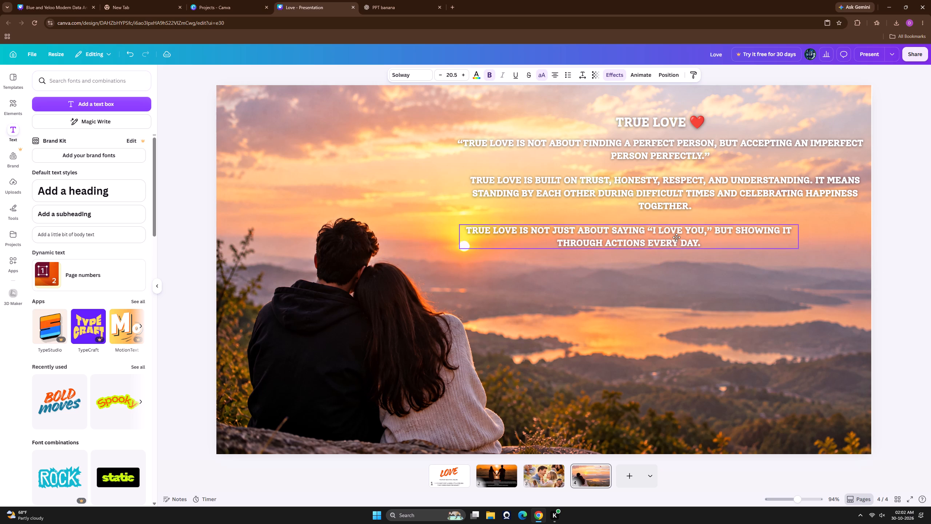
{"action": "left_click_drag", "start_coordinate": [676, 237], "coordinate": [717, 262]}
Narrow the "True love is built on trust" paragraph and center it above the last sentence, just below the quote.
{"action": "left_click", "coordinate": [700, 182]}
{"action": "left_click_drag", "start_coordinate": [879, 193], "coordinate": [878, 193]}
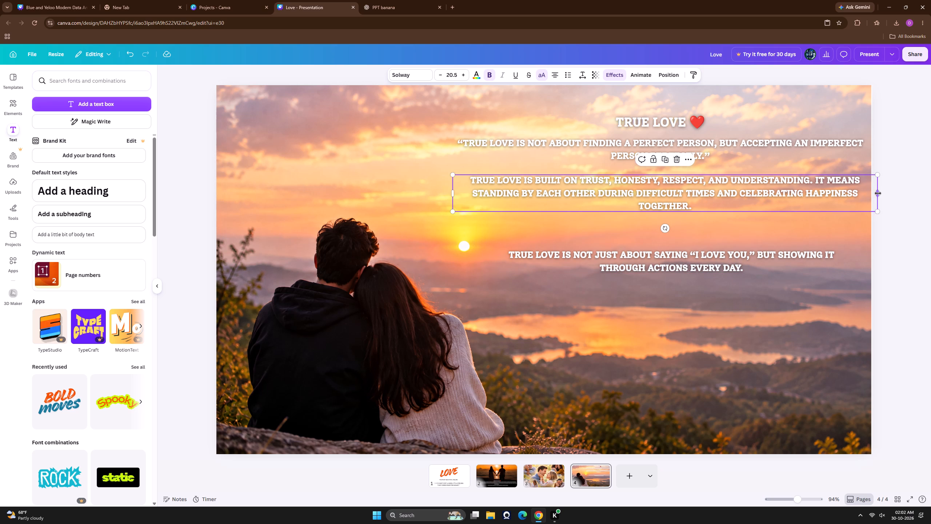
{"action": "left_click_drag", "start_coordinate": [878, 193], "coordinate": [809, 198]}
{"action": "left_click_drag", "start_coordinate": [676, 195], "coordinate": [710, 205]}
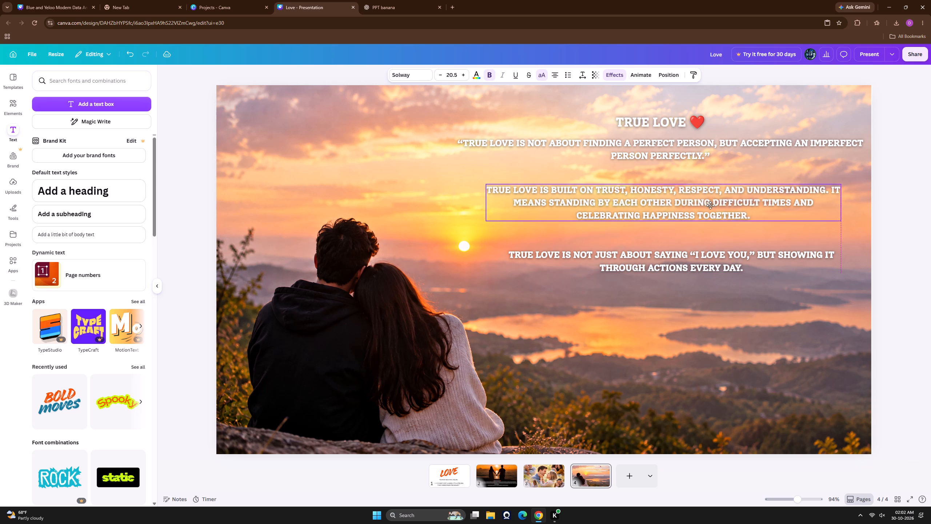
{"action": "left_click_drag", "start_coordinate": [710, 205], "coordinate": [716, 200]}
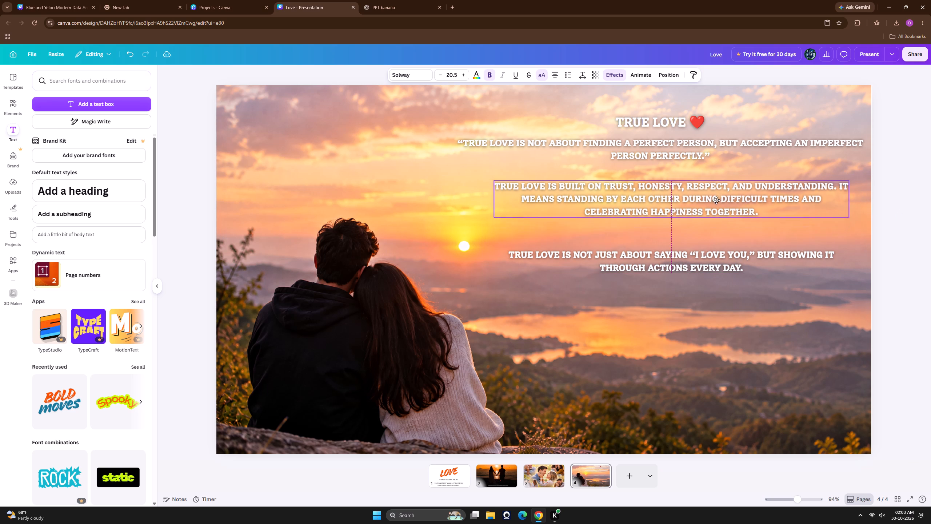
{"action": "left_click_drag", "start_coordinate": [716, 200], "coordinate": [715, 194]}
Narrow the "True love is not about finding a perfect person" quote box and center it over the paragraph below.
{"action": "left_click", "coordinate": [670, 143]}
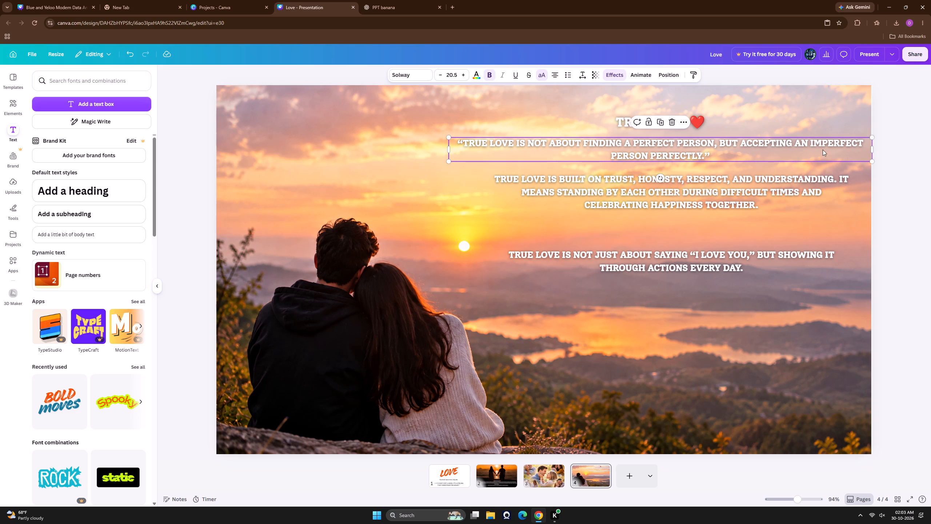
{"action": "left_click_drag", "start_coordinate": [873, 146], "coordinate": [832, 146]}
{"action": "left_click_drag", "start_coordinate": [754, 146], "coordinate": [768, 150]}
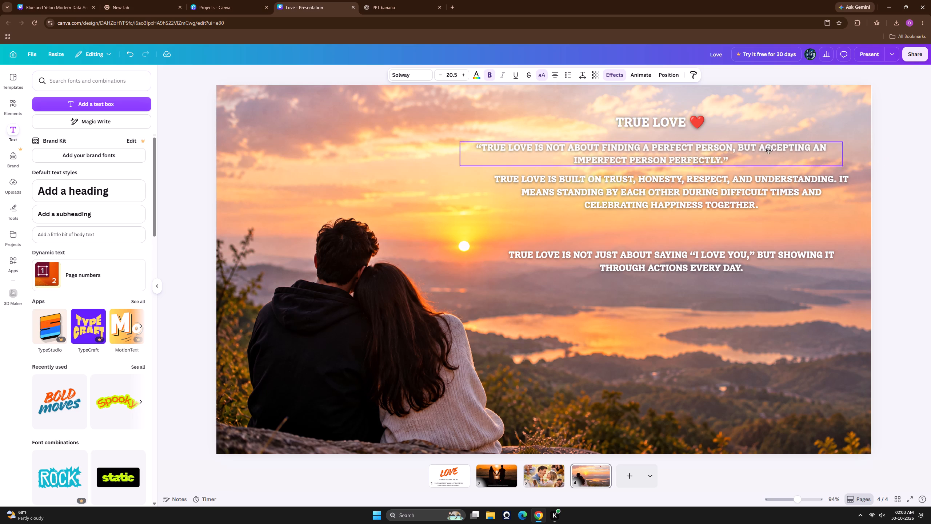
{"action": "left_click_drag", "start_coordinate": [768, 150], "coordinate": [784, 148]}
Move the "True love is built on trust" paragraph and the last sentence up, tightening the gaps between the text blocks.
{"action": "left_click", "coordinate": [766, 200]}
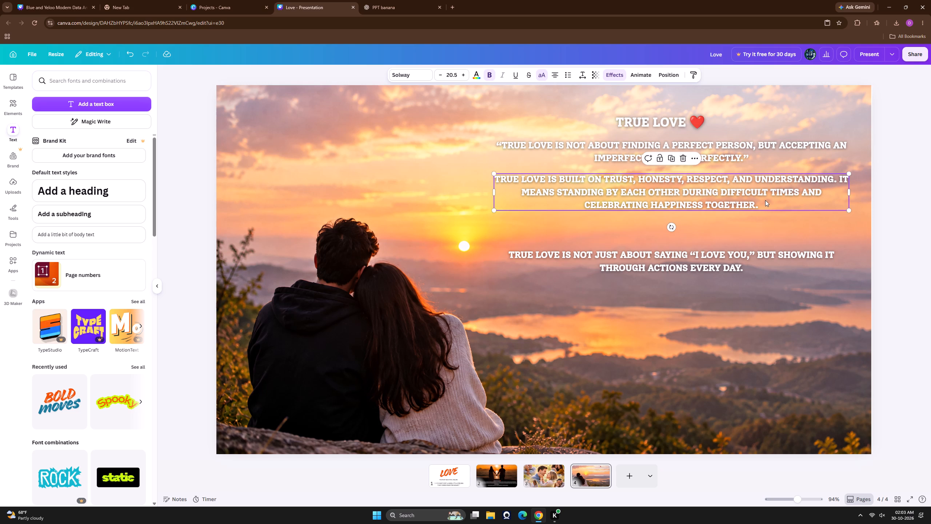
{"action": "left_click_drag", "start_coordinate": [765, 200], "coordinate": [764, 196]}
{"action": "left_click", "coordinate": [745, 255]}
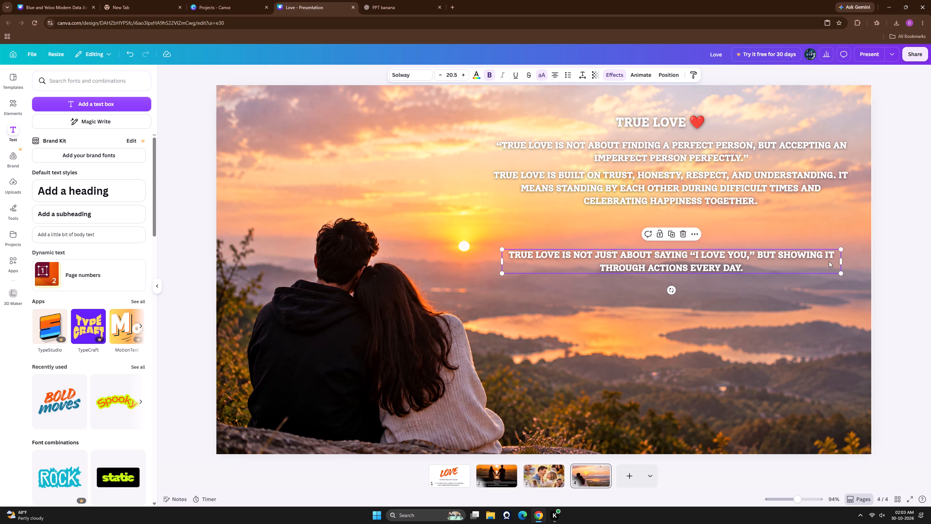
{"action": "left_click_drag", "start_coordinate": [841, 261], "coordinate": [831, 238]}
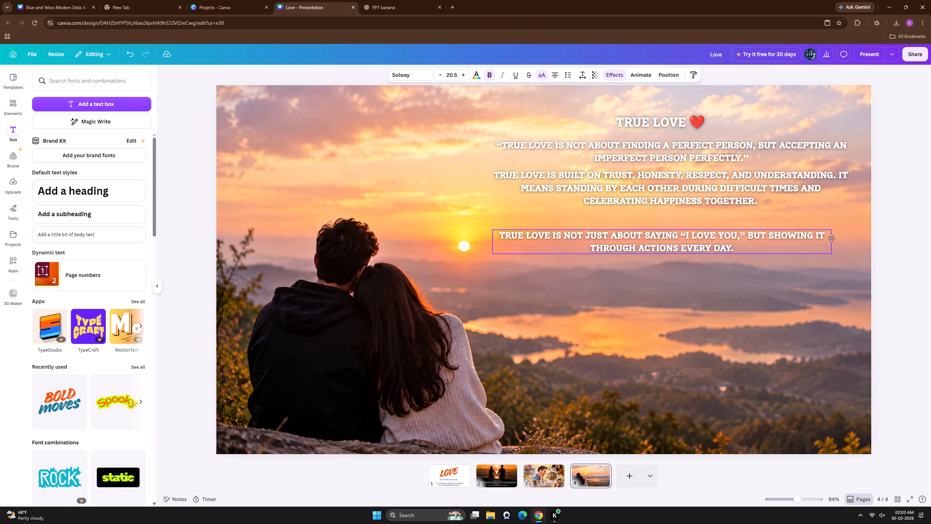
{"action": "left_click_drag", "start_coordinate": [831, 238], "coordinate": [832, 225]}
{"action": "left_click", "coordinate": [823, 283]}
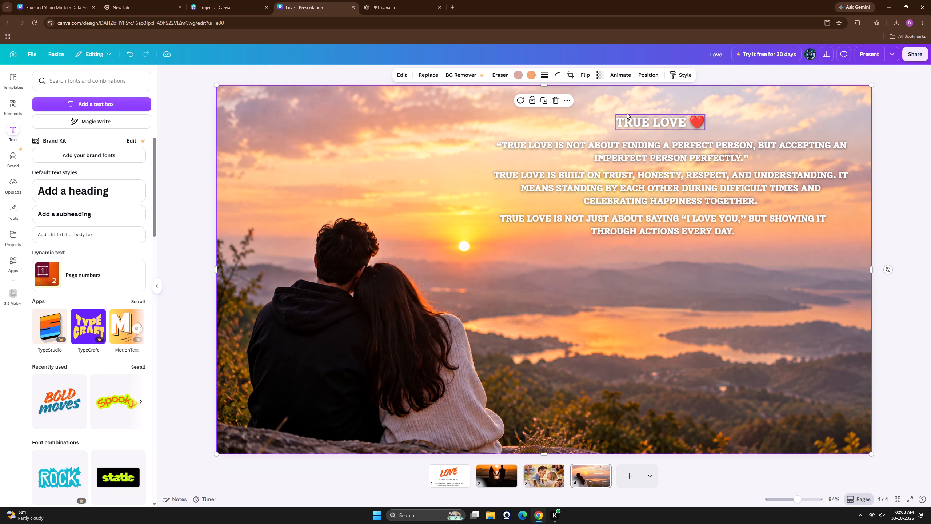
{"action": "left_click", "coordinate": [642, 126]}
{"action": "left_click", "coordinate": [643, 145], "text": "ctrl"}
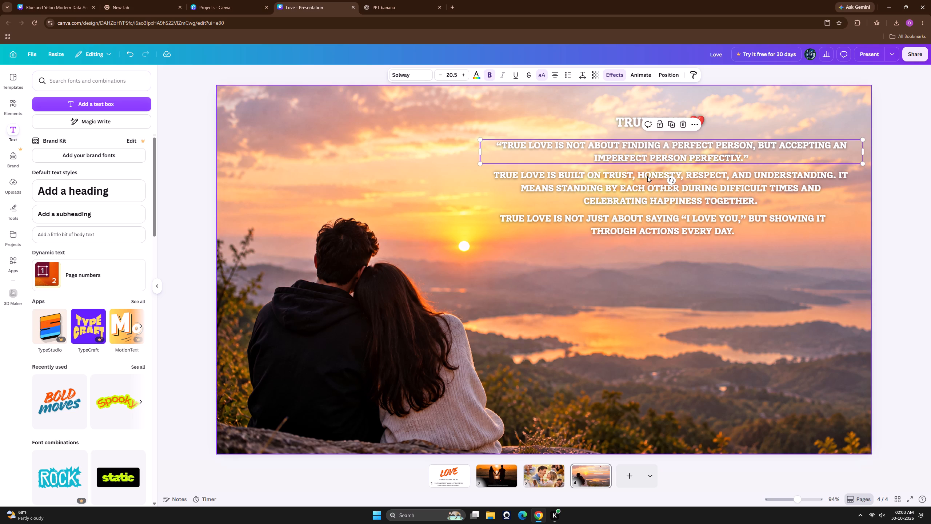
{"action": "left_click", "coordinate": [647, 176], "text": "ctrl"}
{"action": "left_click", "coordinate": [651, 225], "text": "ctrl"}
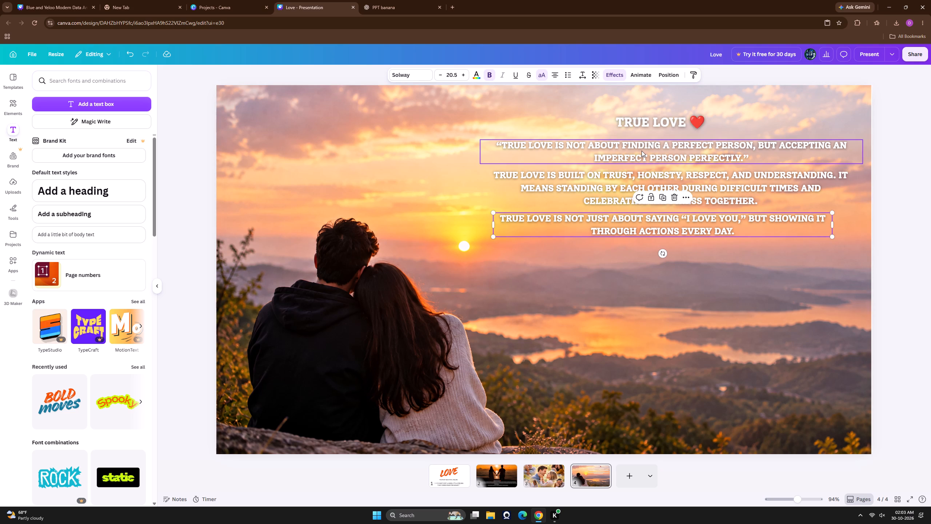
Move the last sentence and the "True love is built on trust" paragraph down over the photo's lower hillside, keeping their order.
{"action": "left_click_drag", "start_coordinate": [642, 230], "coordinate": [658, 388]}
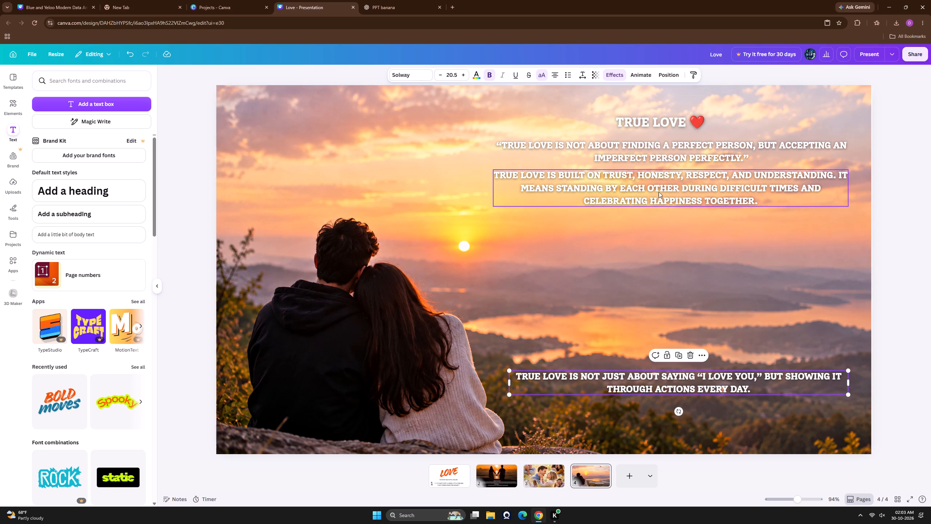
{"action": "left_click_drag", "start_coordinate": [659, 192], "coordinate": [668, 350]}
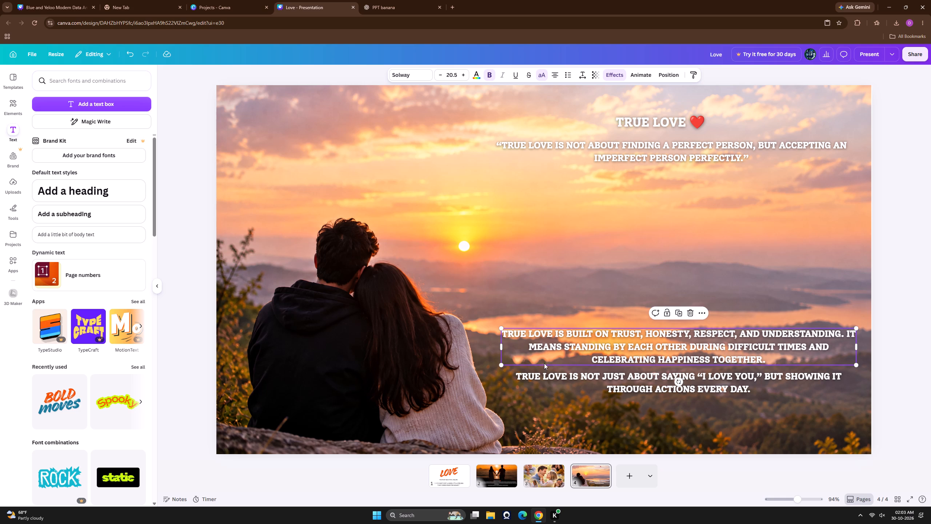
Narrow the "True love is built on trust" paragraph and move it up, centered with a clear gap above the last sentence.
{"action": "left_click_drag", "start_coordinate": [500, 351], "coordinate": [516, 352]}
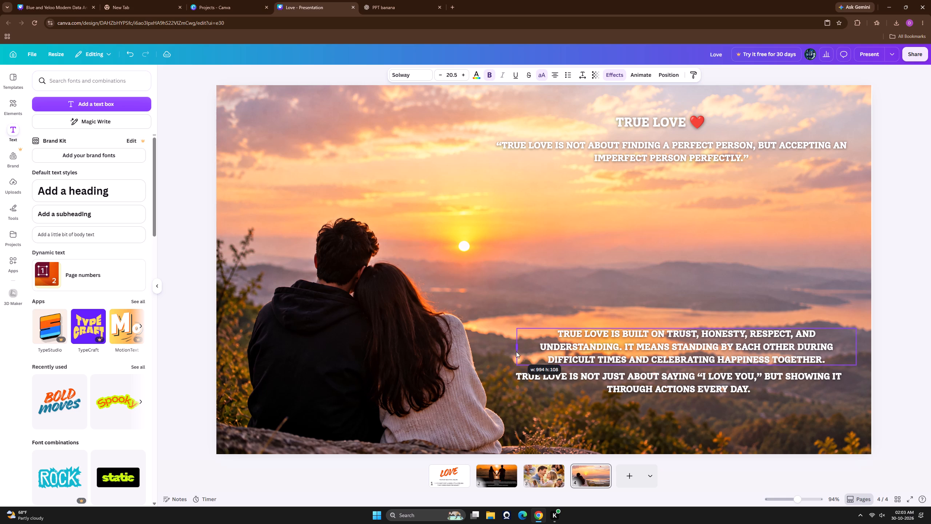
{"action": "left_click_drag", "start_coordinate": [516, 352], "coordinate": [512, 352]}
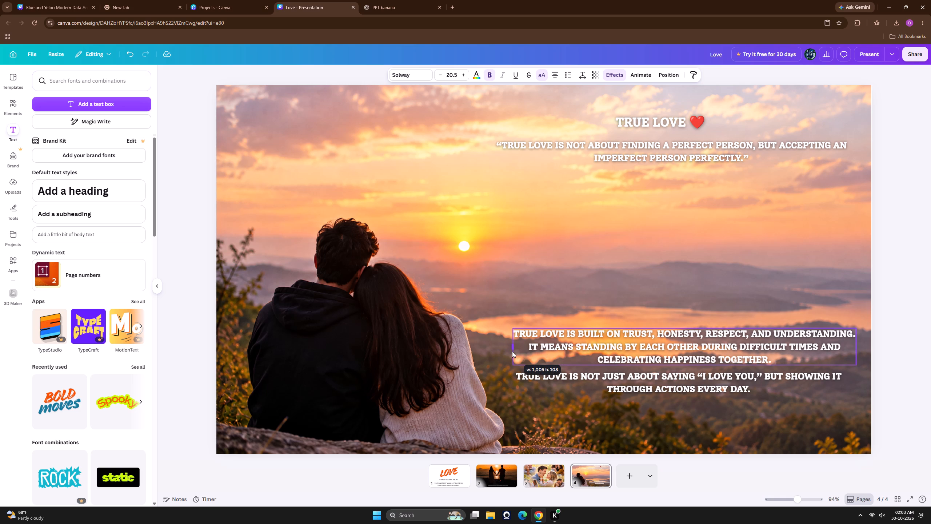
{"action": "left_click_drag", "start_coordinate": [512, 352], "coordinate": [515, 352]}
{"action": "left_click_drag", "start_coordinate": [639, 354], "coordinate": [607, 357]}
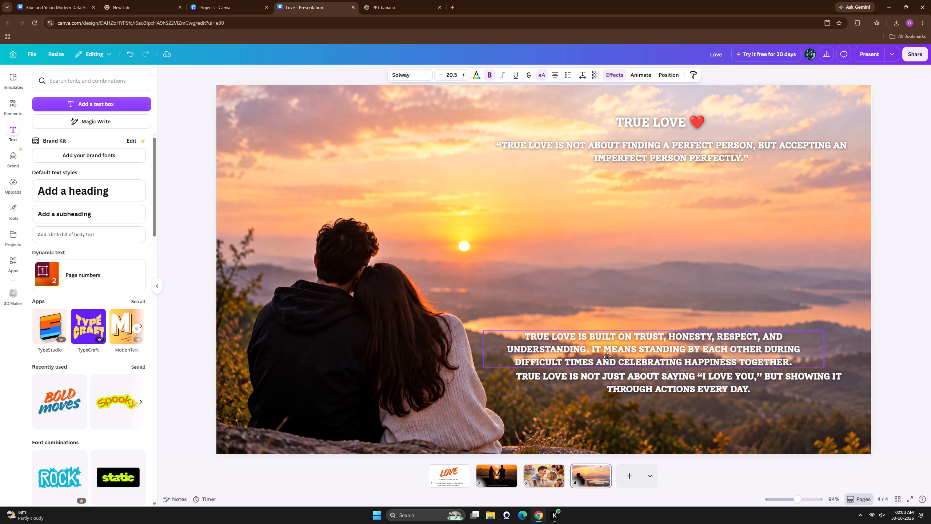
{"action": "left_click_drag", "start_coordinate": [607, 357], "coordinate": [625, 353]}
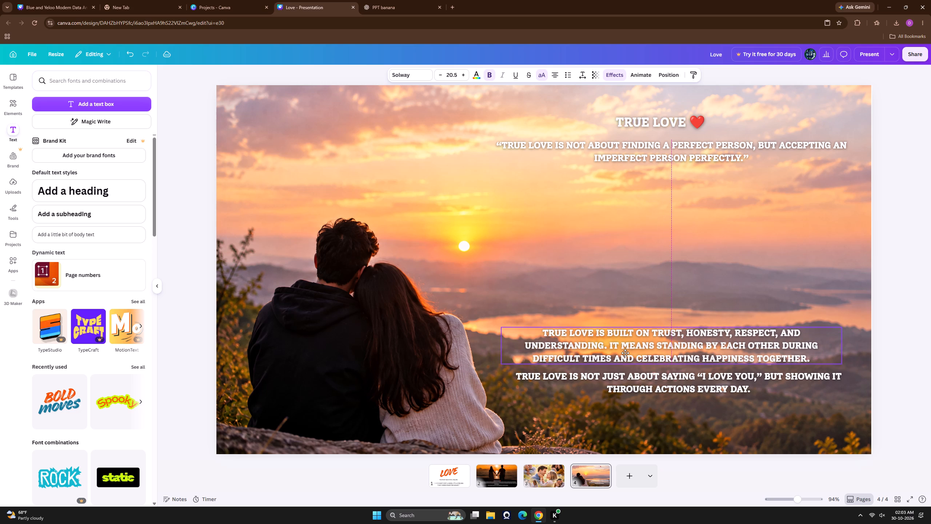
{"action": "left_click_drag", "start_coordinate": [625, 353], "coordinate": [624, 345]}
Narrow the "True love is not just about saying" sentence and center it closely below the "built on trust" paragraph.
{"action": "left_click", "coordinate": [626, 386]}
{"action": "left_click_drag", "start_coordinate": [507, 381], "coordinate": [508, 381]}
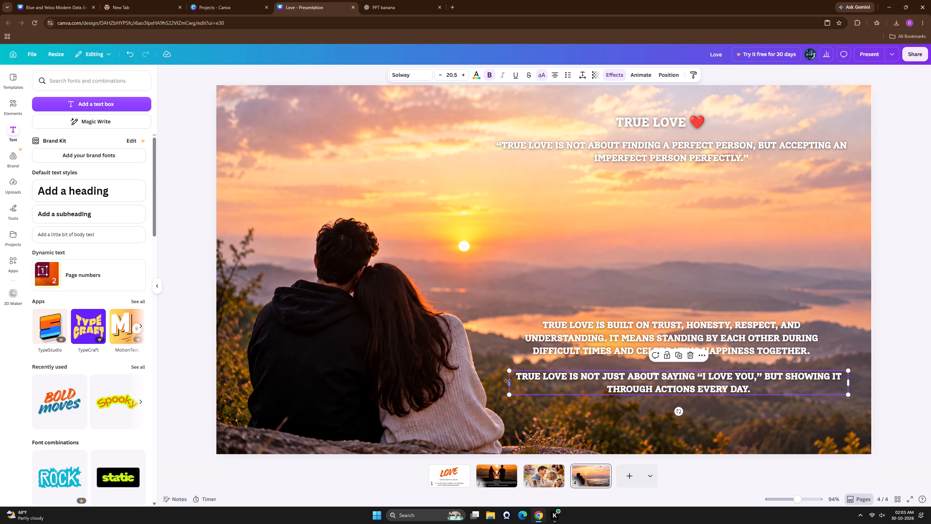
{"action": "left_click_drag", "start_coordinate": [508, 381], "coordinate": [536, 381]}
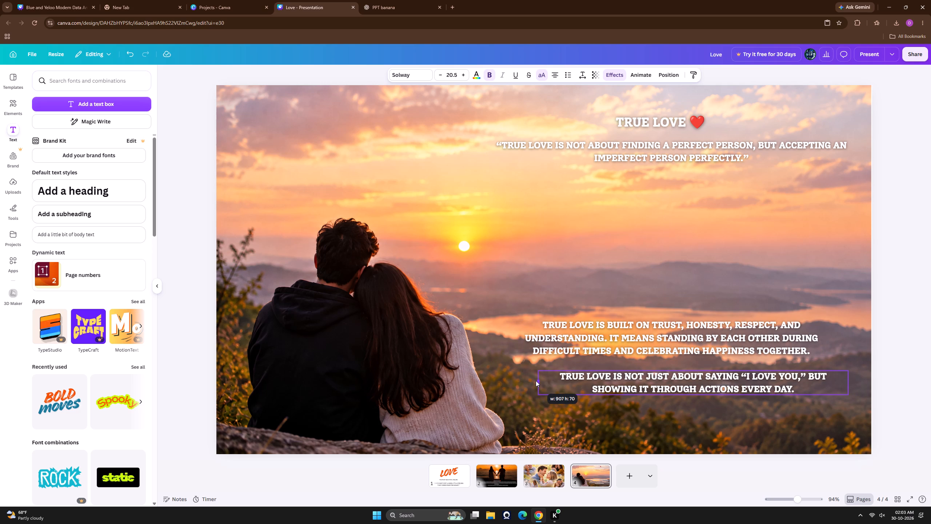
{"action": "left_click_drag", "start_coordinate": [536, 381], "coordinate": [536, 381]}
{"action": "left_click_drag", "start_coordinate": [643, 389], "coordinate": [631, 389]}
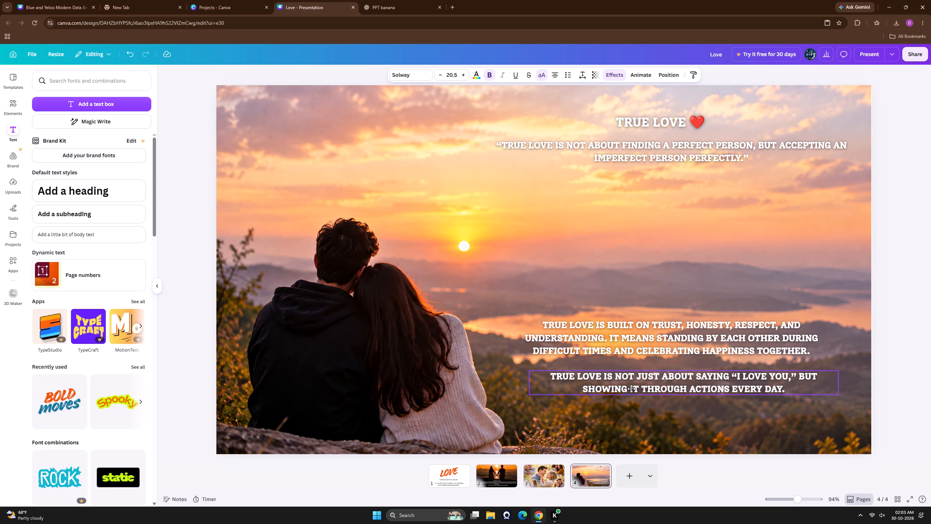
{"action": "left_click_drag", "start_coordinate": [631, 389], "coordinate": [626, 381]}
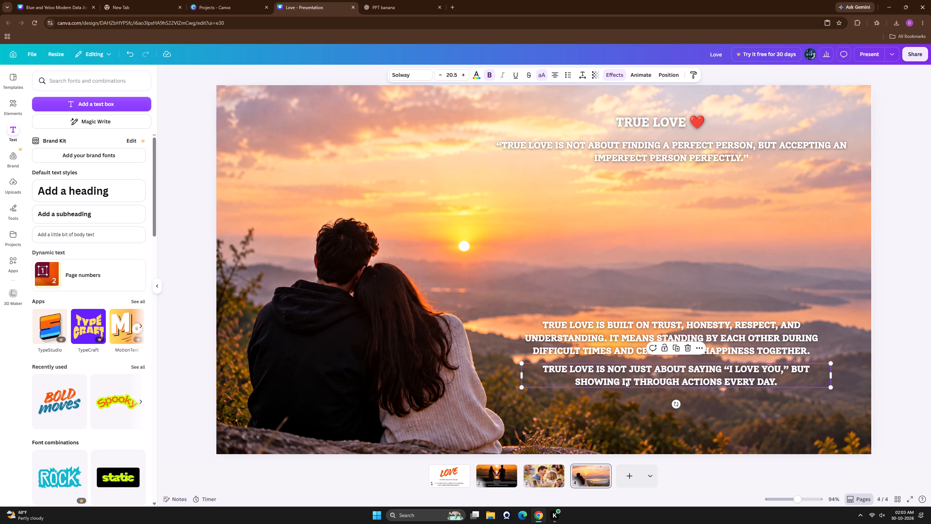
Move the "True love is not about finding a perfect person" quote down just above the "built on trust" paragraph, narrowing it to match.
{"action": "left_click_drag", "start_coordinate": [653, 156], "coordinate": [653, 160]}
{"action": "left_click_drag", "start_coordinate": [654, 167], "coordinate": [645, 303]}
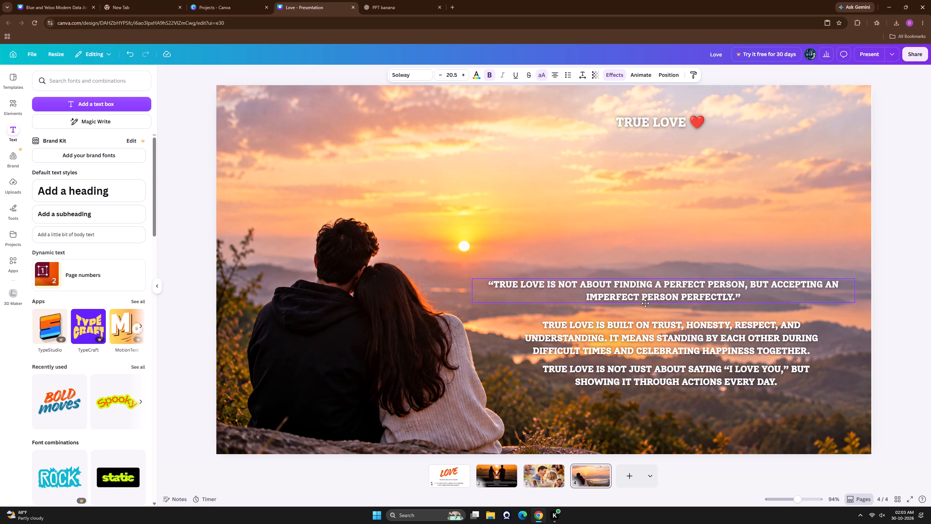
{"action": "left_click_drag", "start_coordinate": [645, 303], "coordinate": [648, 314]}
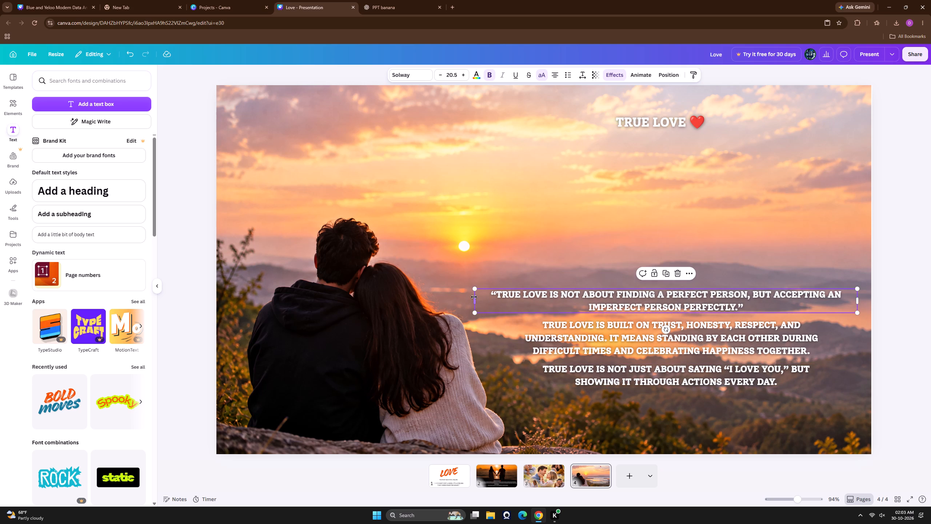
{"action": "left_click_drag", "start_coordinate": [474, 297], "coordinate": [525, 301]}
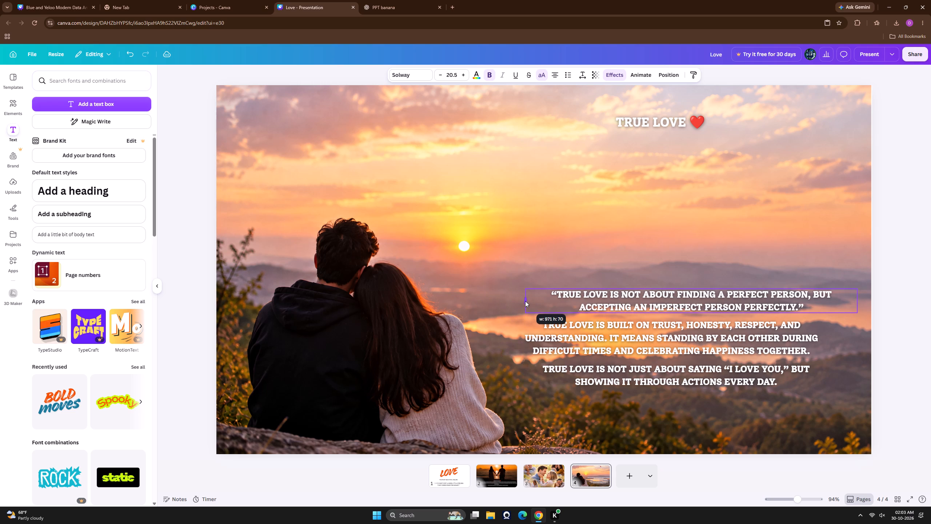
{"action": "left_click_drag", "start_coordinate": [525, 301], "coordinate": [522, 302]}
{"action": "left_click_drag", "start_coordinate": [636, 303], "coordinate": [630, 303]}
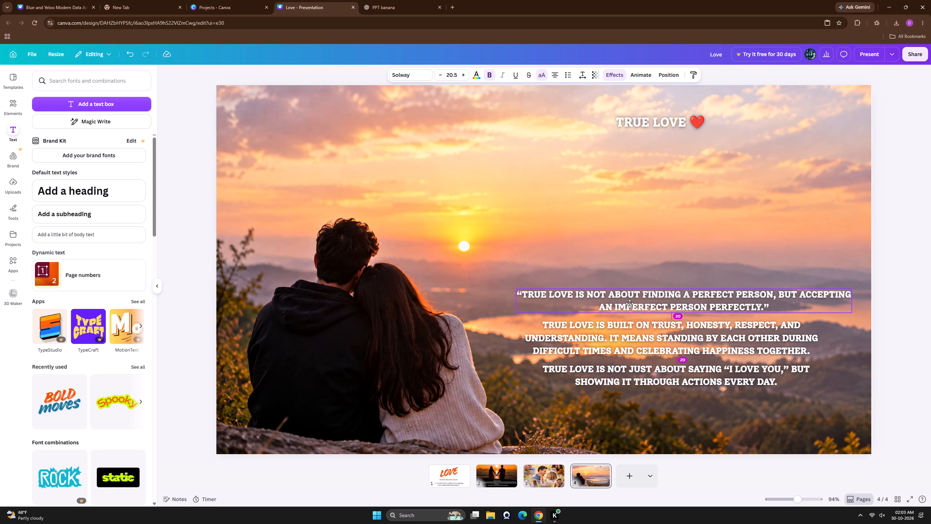
{"action": "left_click_drag", "start_coordinate": [630, 303], "coordinate": [623, 303]}
{"action": "left_click_drag", "start_coordinate": [509, 301], "coordinate": [520, 300]}
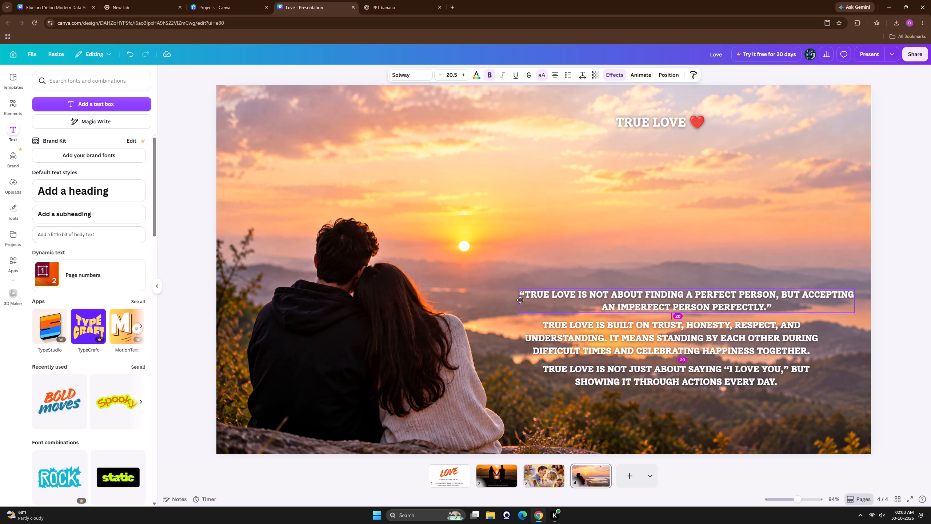
{"action": "left_click_drag", "start_coordinate": [520, 300], "coordinate": [528, 300]}
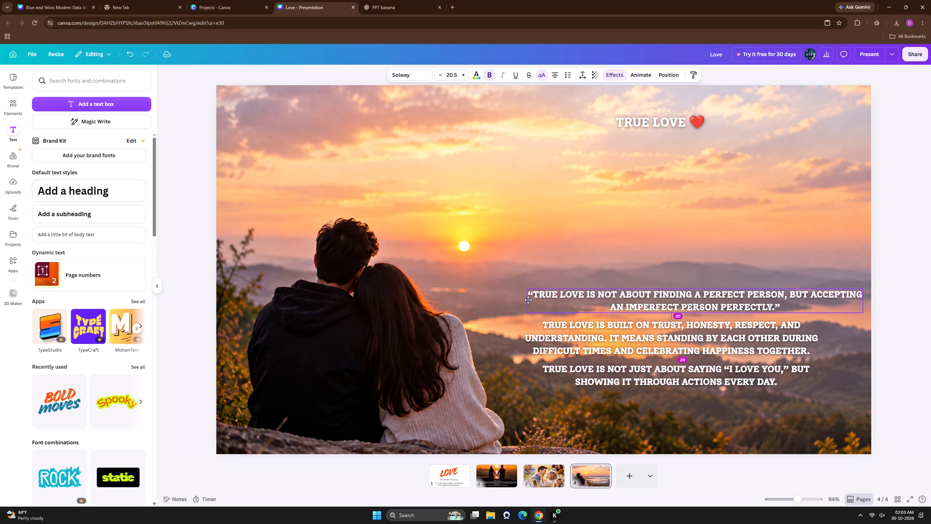
{"action": "left_click_drag", "start_coordinate": [528, 300], "coordinate": [520, 302]}
{"action": "left_click_drag", "start_coordinate": [517, 302], "coordinate": [538, 301]}
{"action": "left_click_drag", "start_coordinate": [633, 301], "coordinate": [600, 303]}
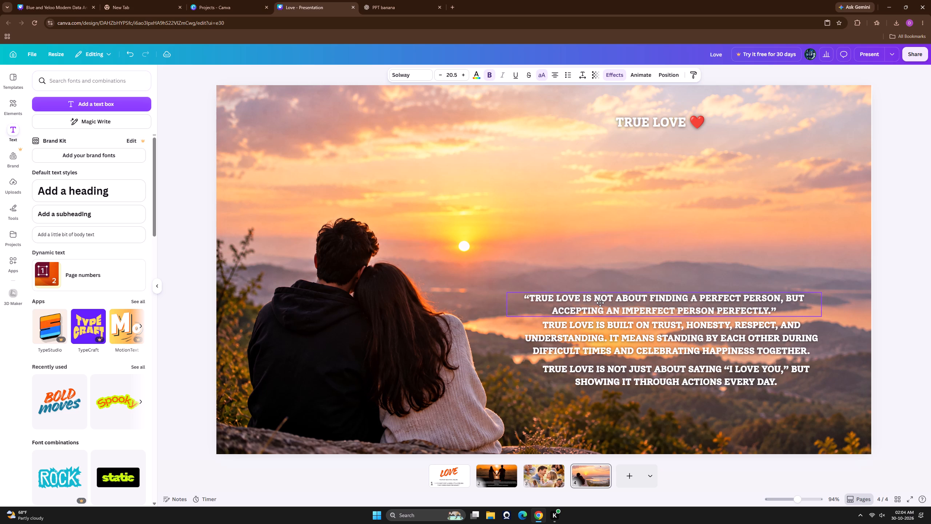
{"action": "left_click_drag", "start_coordinate": [600, 303], "coordinate": [600, 301]}
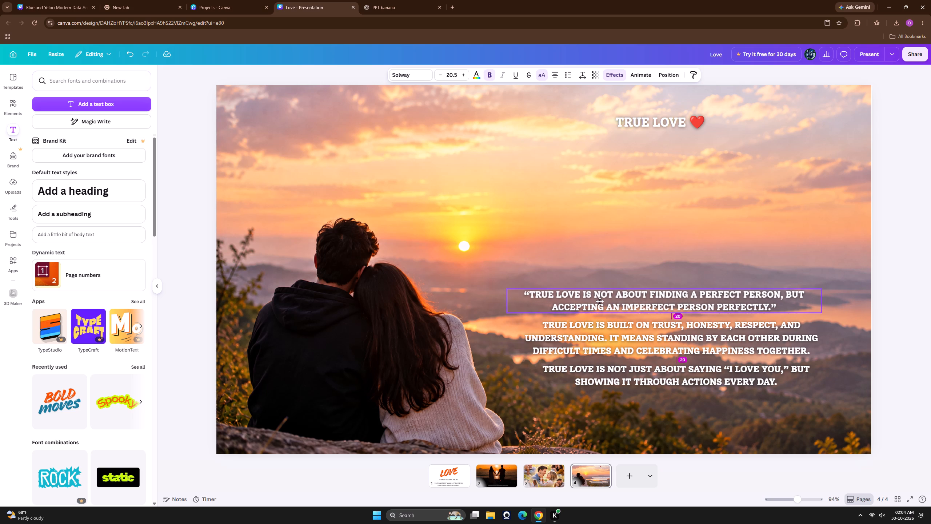
{"action": "left_click_drag", "start_coordinate": [600, 301], "coordinate": [601, 301]}
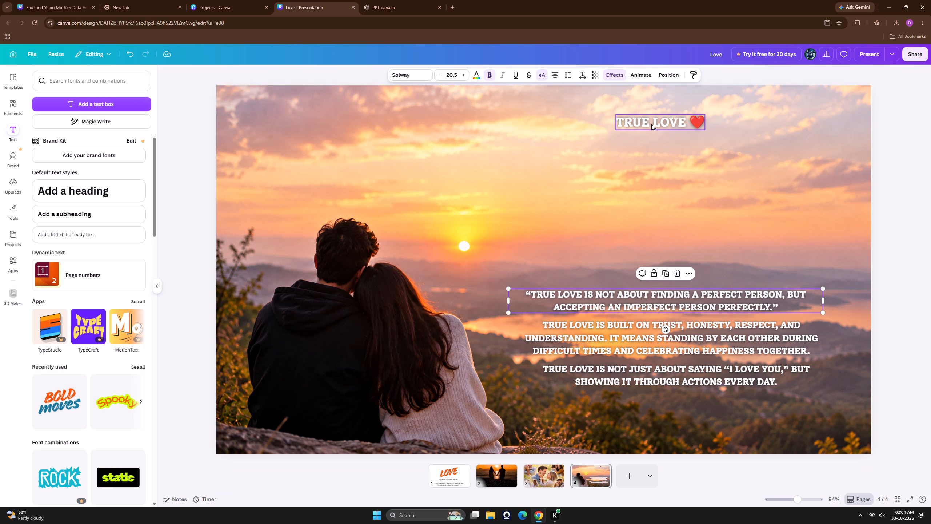
{"action": "left_click", "coordinate": [653, 120]}
{"action": "left_click_drag", "start_coordinate": [653, 120], "coordinate": [660, 270]}
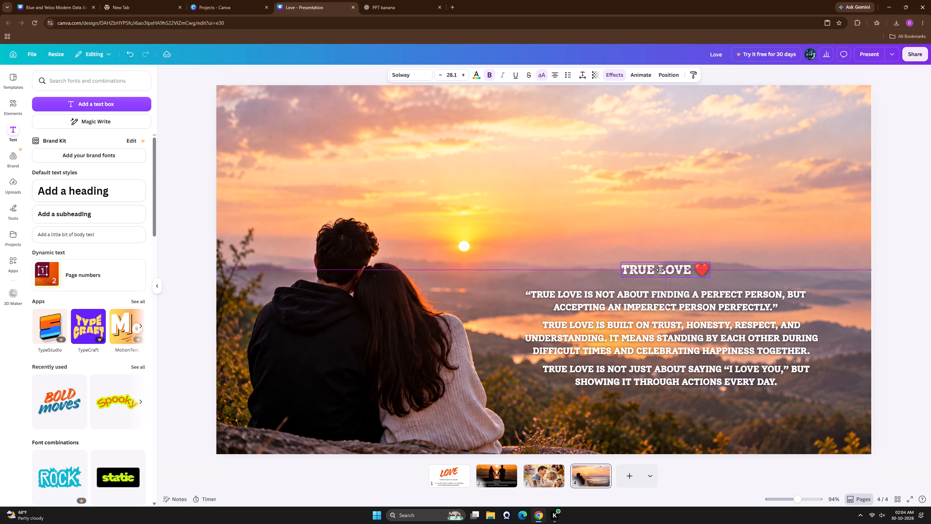
{"action": "left_click_drag", "start_coordinate": [660, 270], "coordinate": [660, 271]}
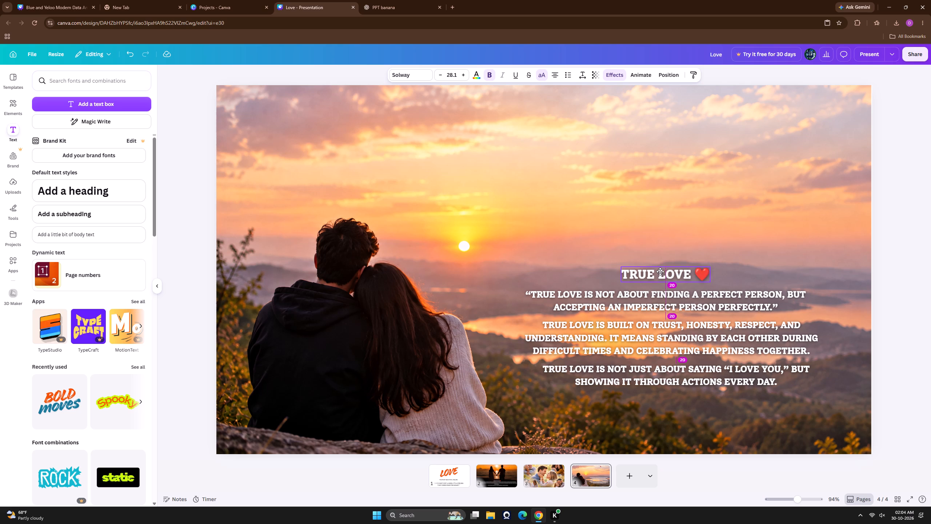
{"action": "left_click_drag", "start_coordinate": [660, 271], "coordinate": [660, 271]}
{"action": "left_click", "coordinate": [652, 209]}
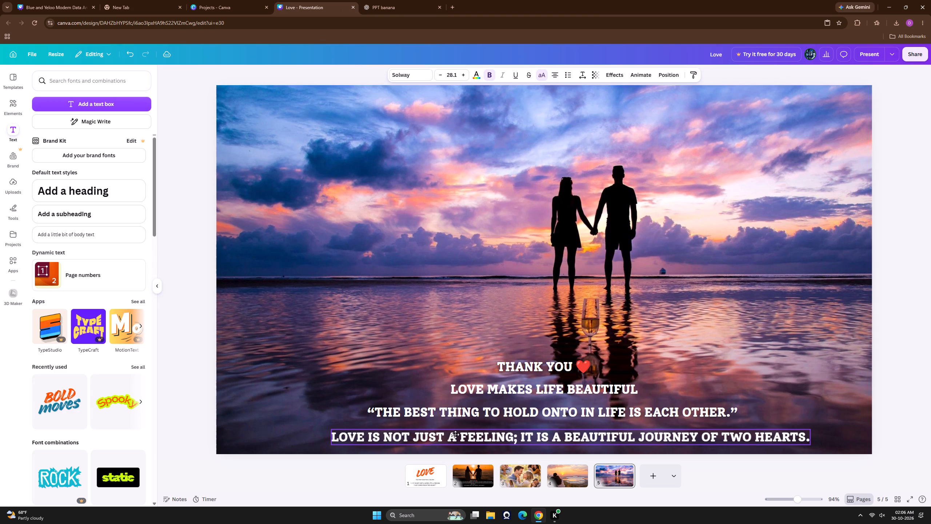
{"action": "left_click_drag", "start_coordinate": [455, 434], "coordinate": [443, 427]}
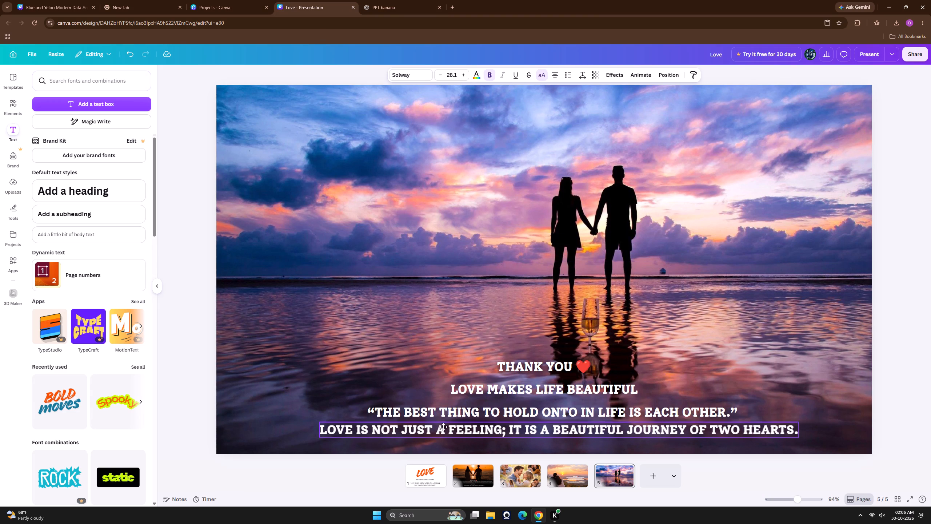
{"action": "left_click_drag", "start_coordinate": [443, 427], "coordinate": [441, 430]}
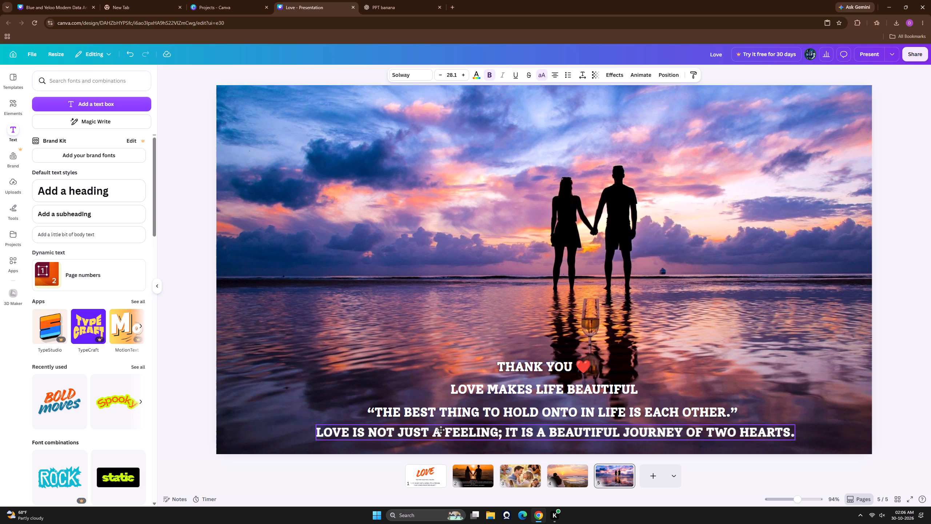
{"action": "left_click_drag", "start_coordinate": [441, 430], "coordinate": [431, 430]}
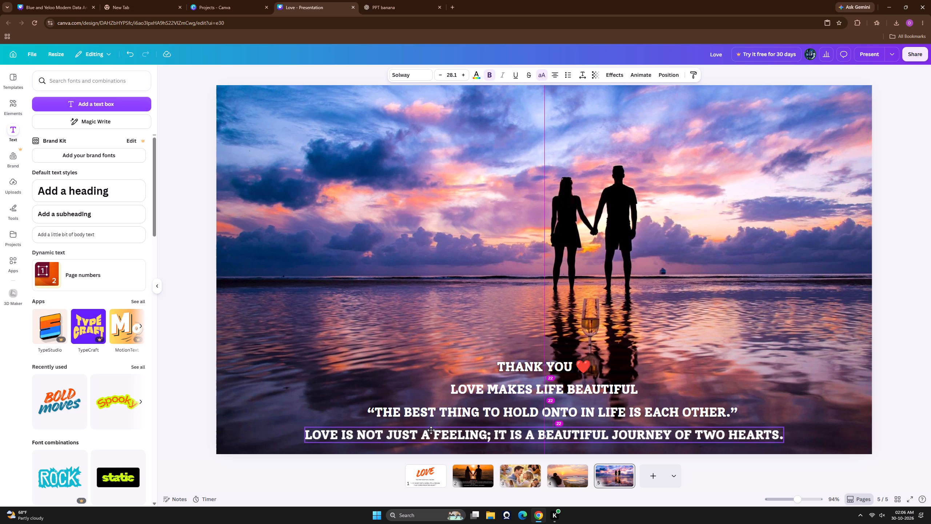
{"action": "left_click_drag", "start_coordinate": [431, 430], "coordinate": [430, 430]}
{"action": "left_click", "coordinate": [348, 253]}
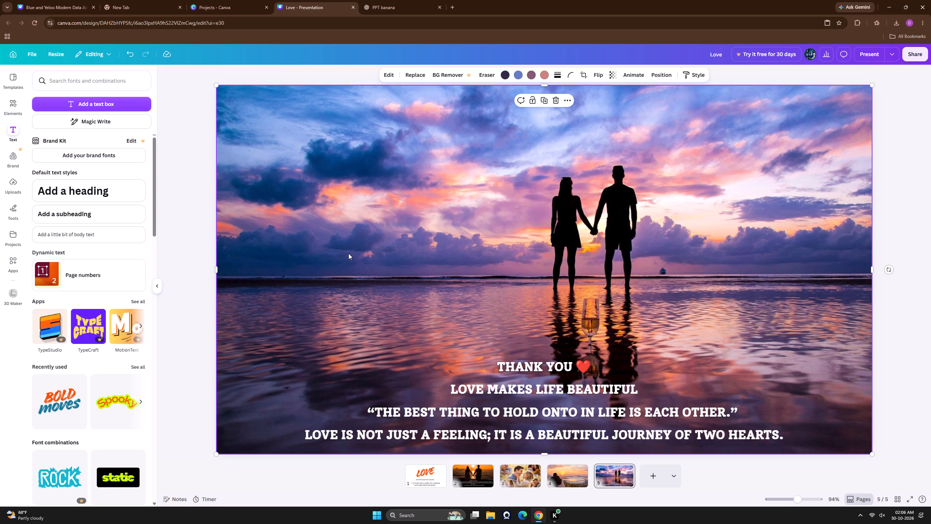
Look through the slides in the editor from the LOVE title slide to the THANK YOU slide.
{"action": "left_click", "coordinate": [437, 471]}
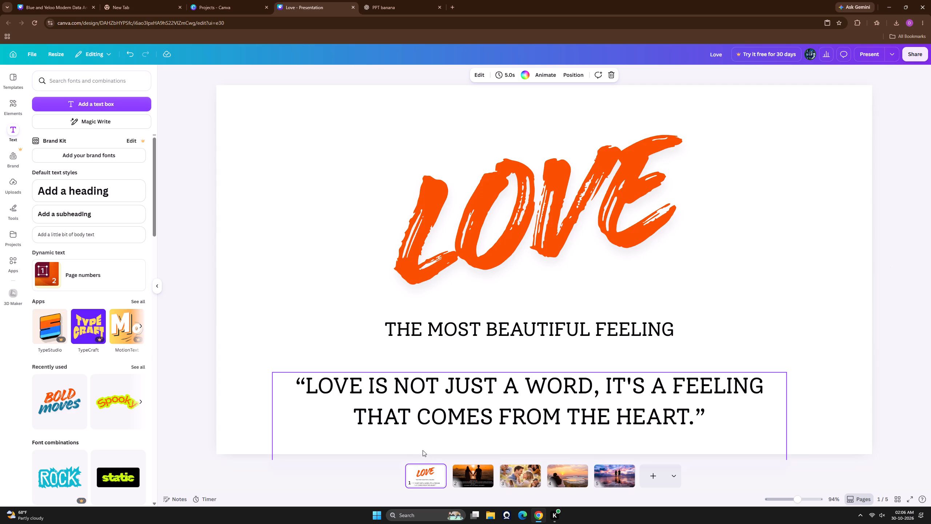
{"action": "left_click", "coordinate": [478, 471]}
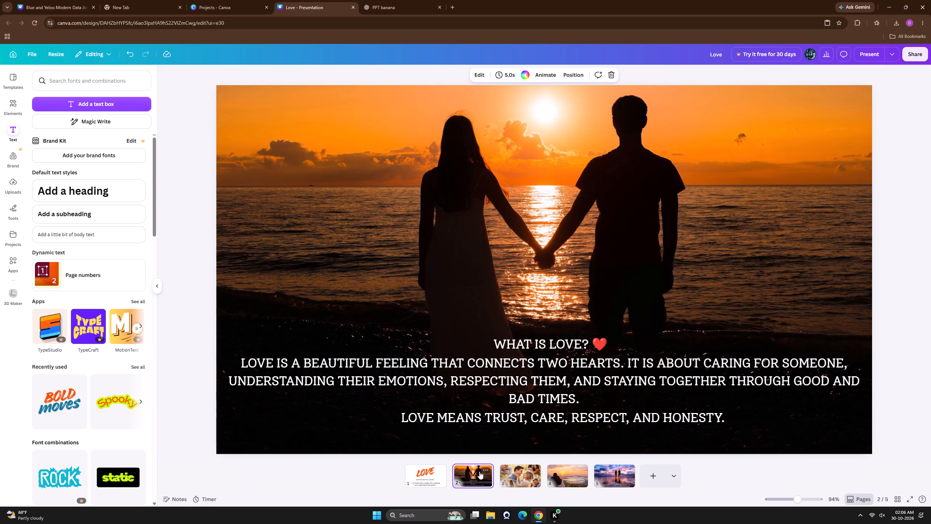
{"action": "left_click", "coordinate": [511, 473]}
{"action": "left_click", "coordinate": [554, 477]}
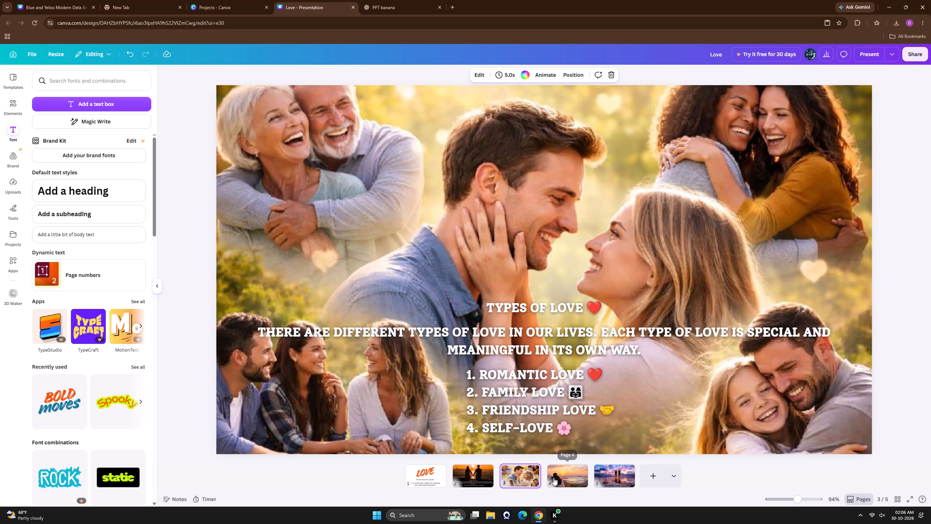
{"action": "left_click", "coordinate": [618, 475]}
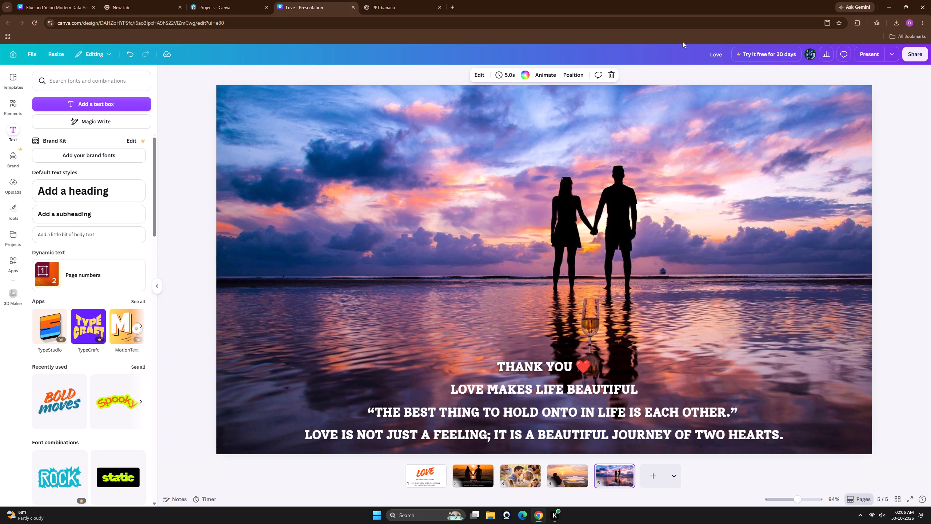
{"action": "left_click", "coordinate": [720, 57]}
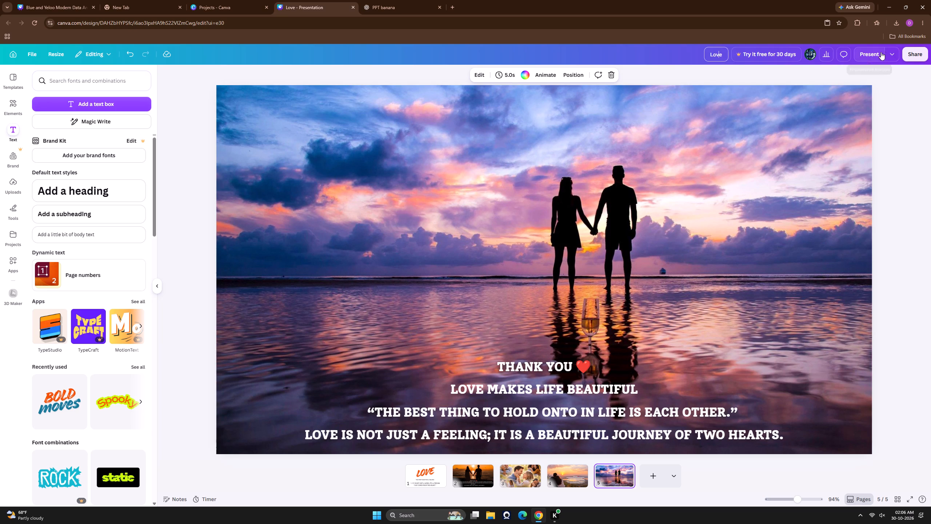
Present the deck in full screen, going back to slide 1 and forward to slide 5, and exit.
{"action": "left_click", "coordinate": [878, 54]}
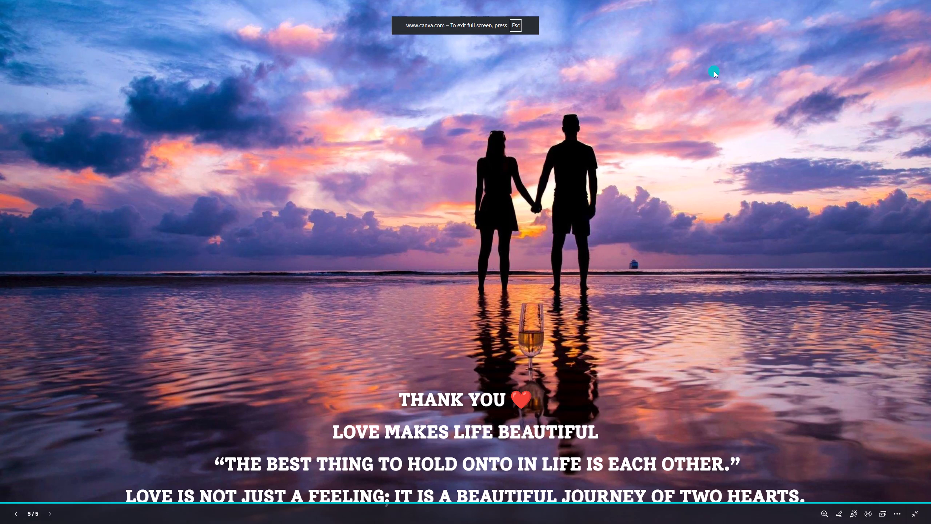
{"action": "key", "text": "Left"}
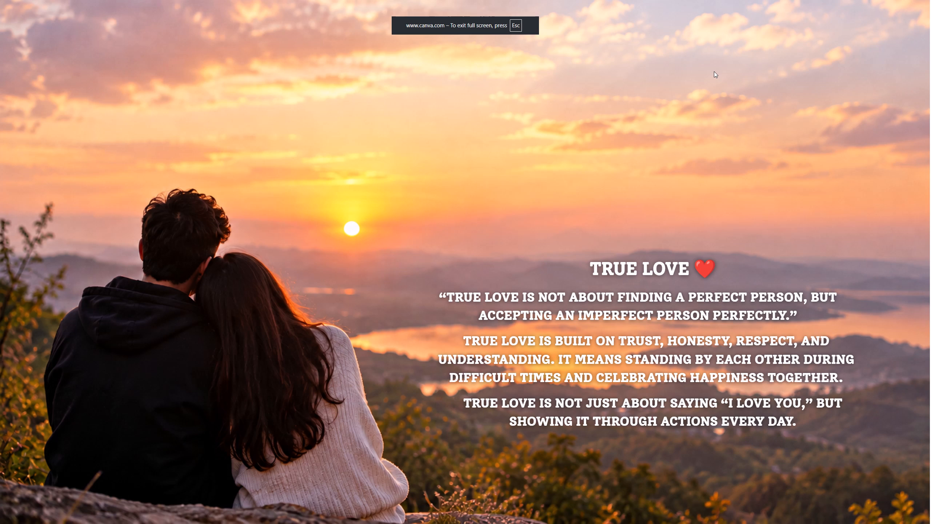
{"action": "key", "text": "Left"}
{"action": "key", "text": "Left"}
{"action": "key", "text": "Left"}
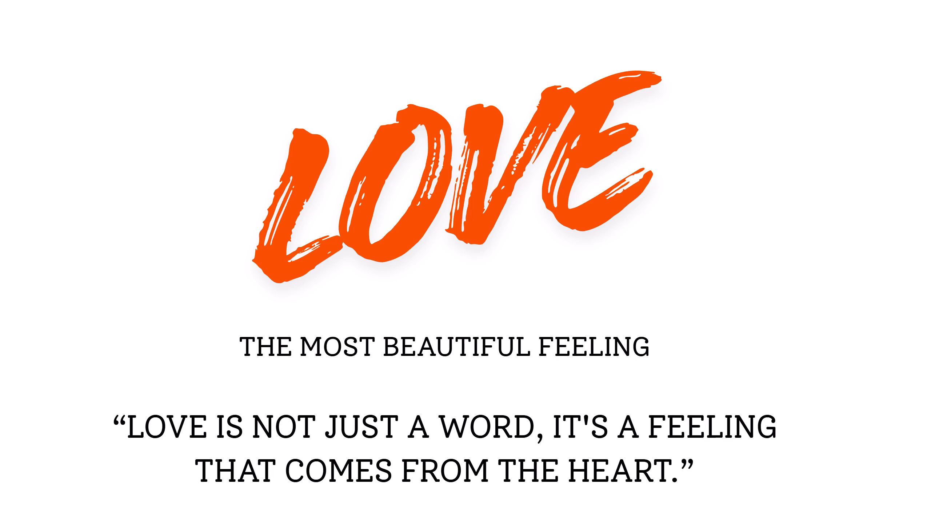
{"action": "key", "text": "Right"}
{"action": "key", "text": "Right"}
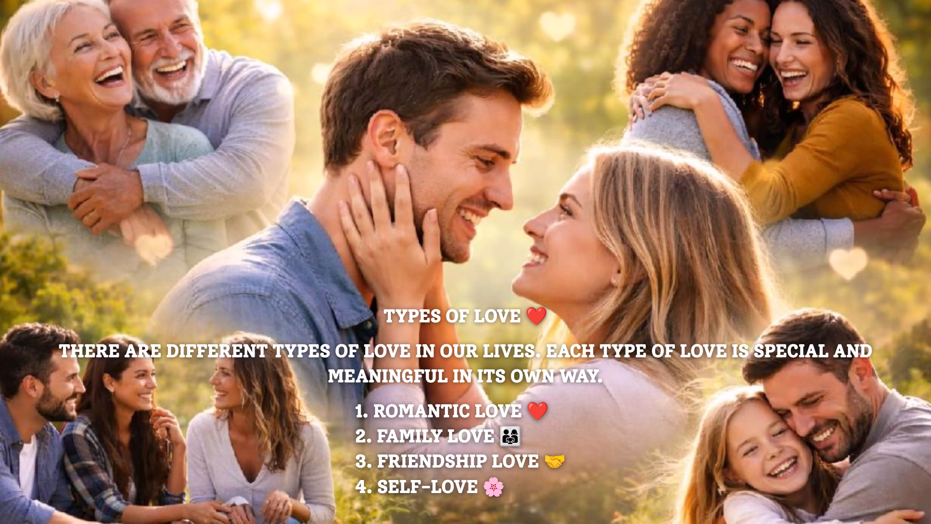
{"action": "key", "text": "Right"}
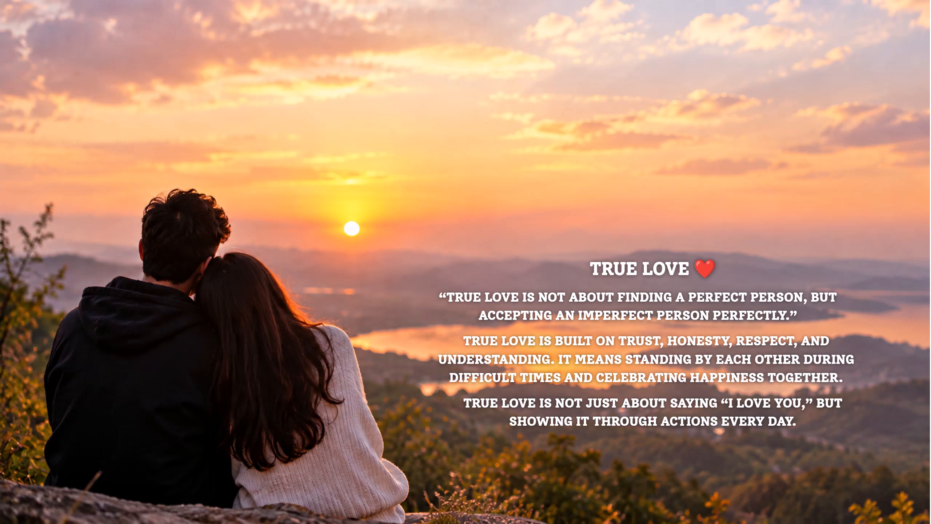
{"action": "key", "text": "Right"}
{"action": "key", "text": "Right"}
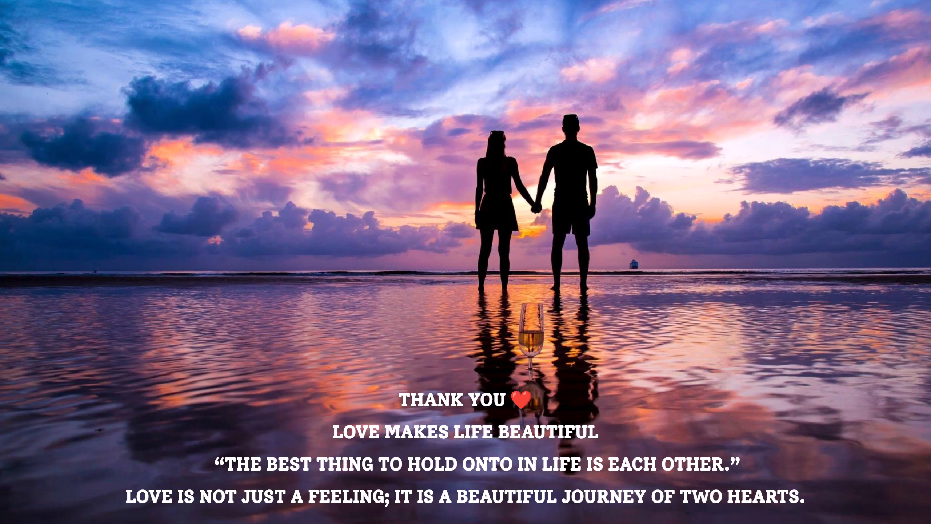
{"action": "key", "text": "Escape"}
Play the presentation with Autoplay from the first slide through to the THANK YOU slide, and exit.
{"action": "left_click", "coordinate": [891, 53]}
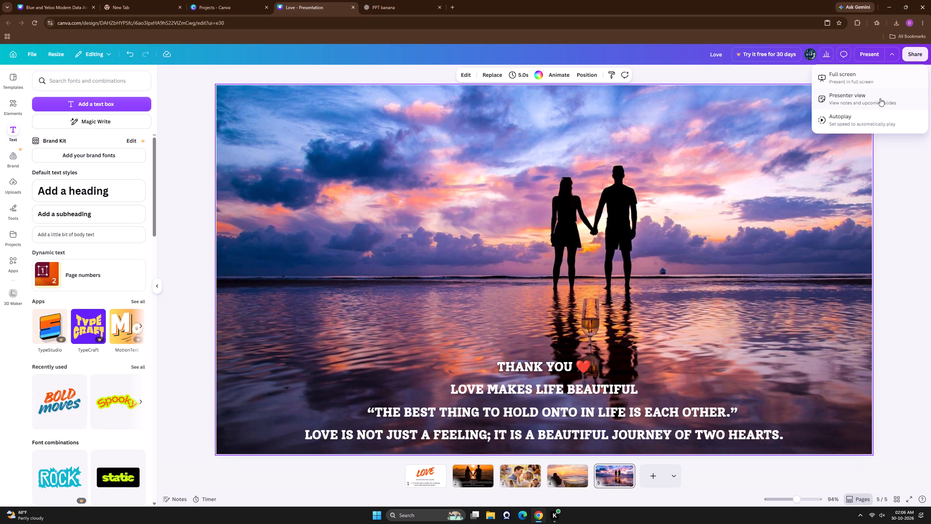
{"action": "left_click", "coordinate": [881, 119]}
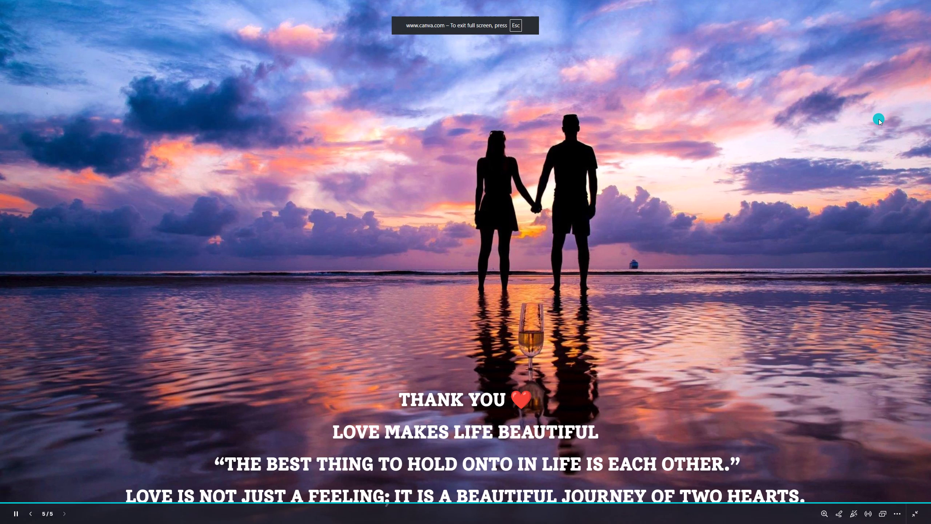
{"action": "key", "text": "Right"}
{"action": "key", "text": "Left"}
{"action": "key", "text": "Left"}
{"action": "key", "text": "Left"}
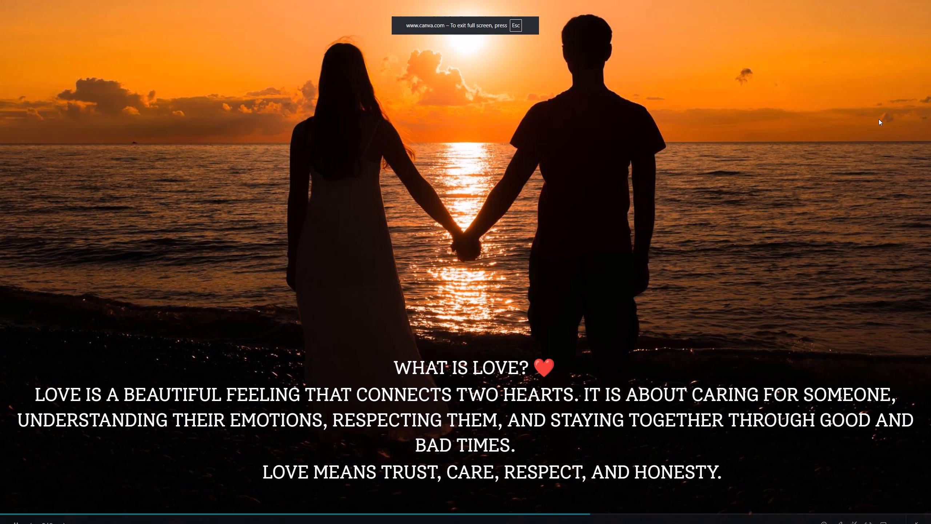
{"action": "key", "text": "Left"}
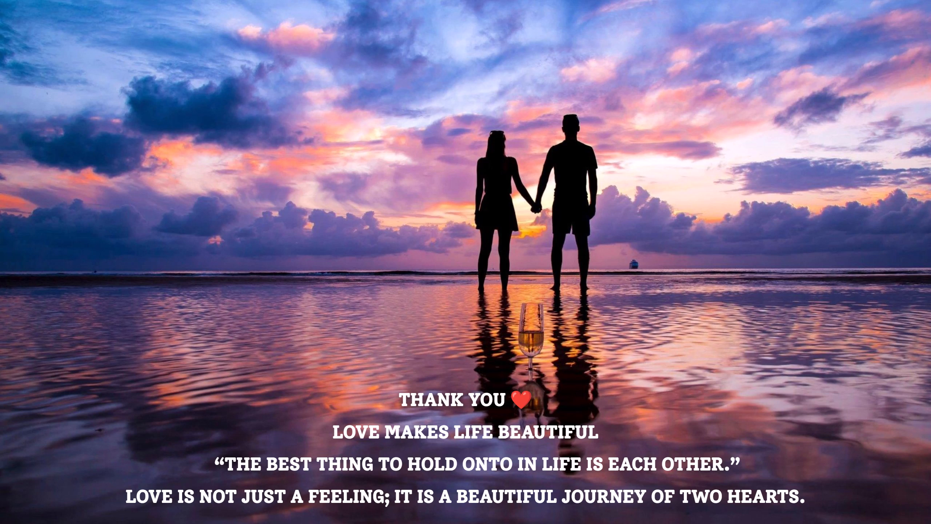
{"action": "key", "text": "Escape"}
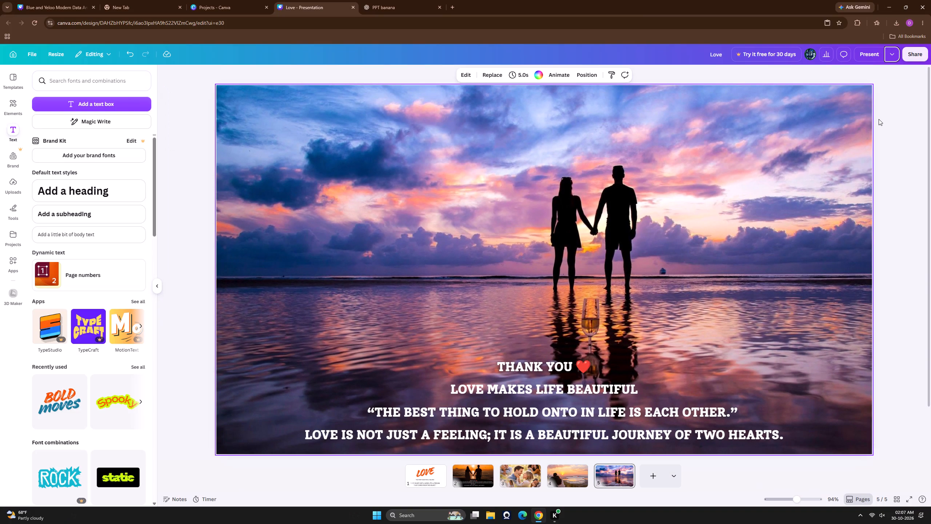
Widen the sunset couple photo on the TRUE LOVE slide slightly past the slide's right edge.
{"action": "left_click", "coordinate": [531, 478]}
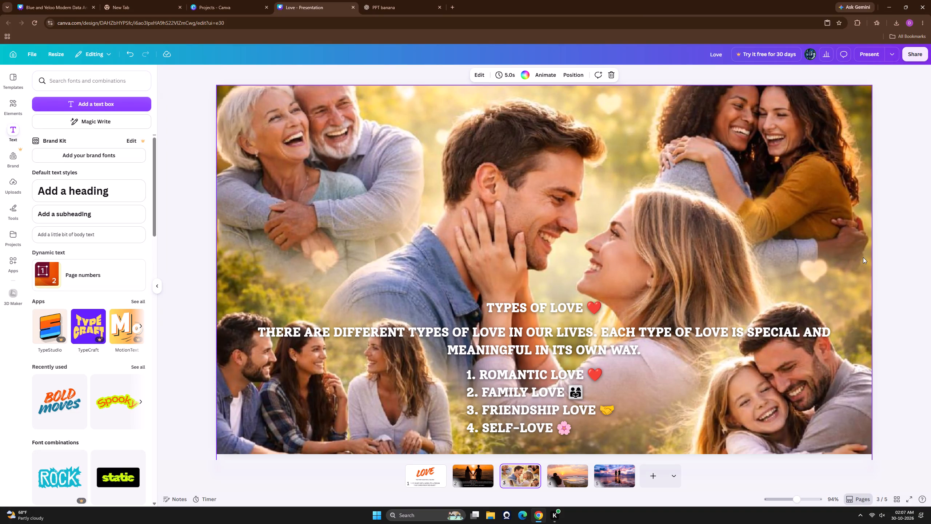
{"action": "key", "text": "Right"}
{"action": "left_click", "coordinate": [865, 250]}
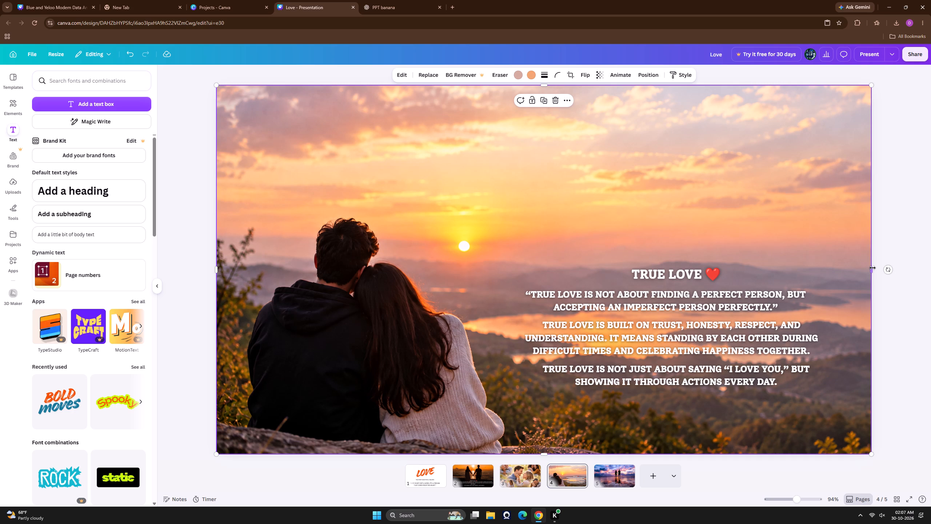
{"action": "left_click_drag", "start_coordinate": [872, 268], "coordinate": [879, 270]}
Widen the background photo on the TYPES OF LOVE slide slightly past the slide's right edge.
{"action": "left_click", "coordinate": [525, 484]}
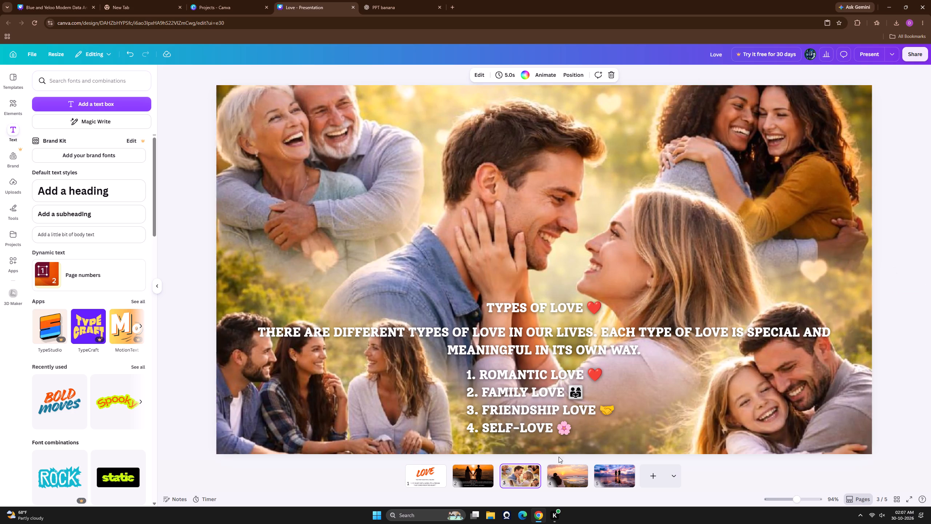
{"action": "left_click", "coordinate": [864, 256]}
{"action": "left_click_drag", "start_coordinate": [871, 283], "coordinate": [876, 283]}
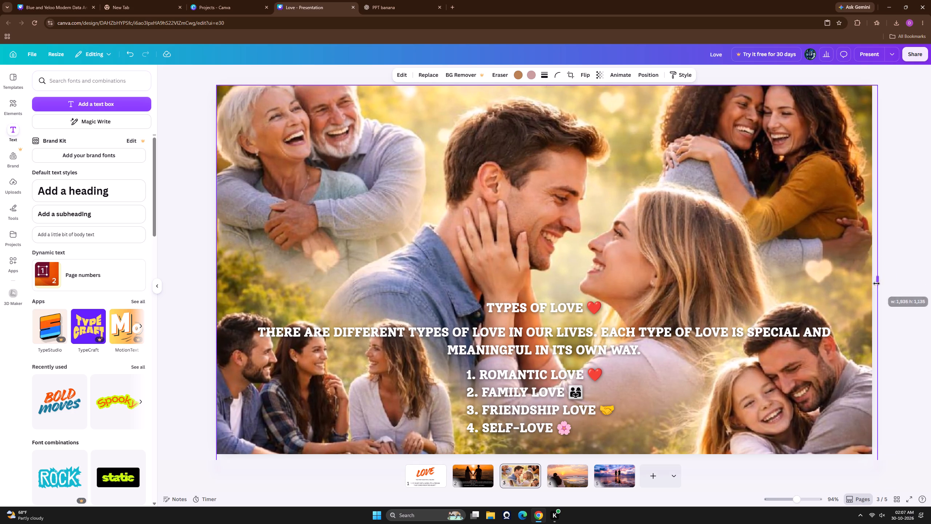
{"action": "left_click_drag", "start_coordinate": [876, 283], "coordinate": [878, 283]}
{"action": "left_click", "coordinate": [922, 236]}
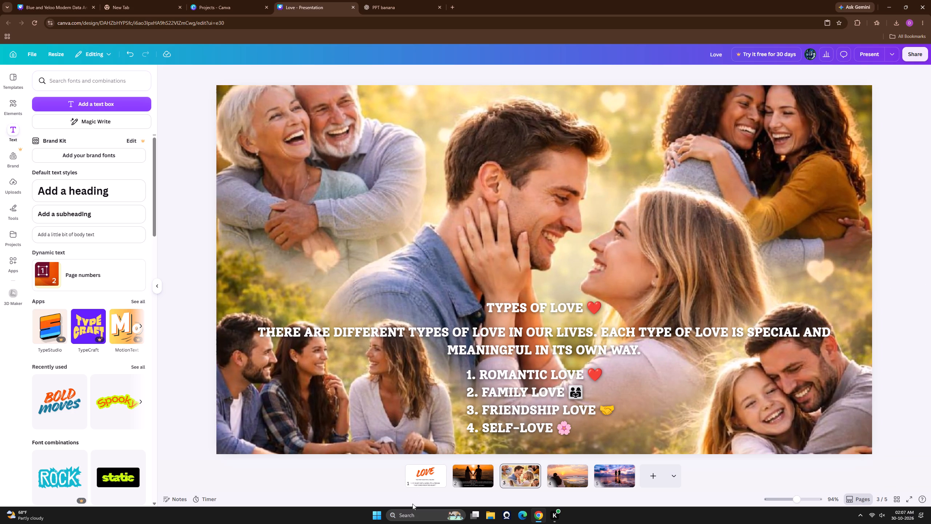
Look through the slides once more in the editor, from slide 1 to slide 5.
{"action": "left_click", "coordinate": [416, 485]}
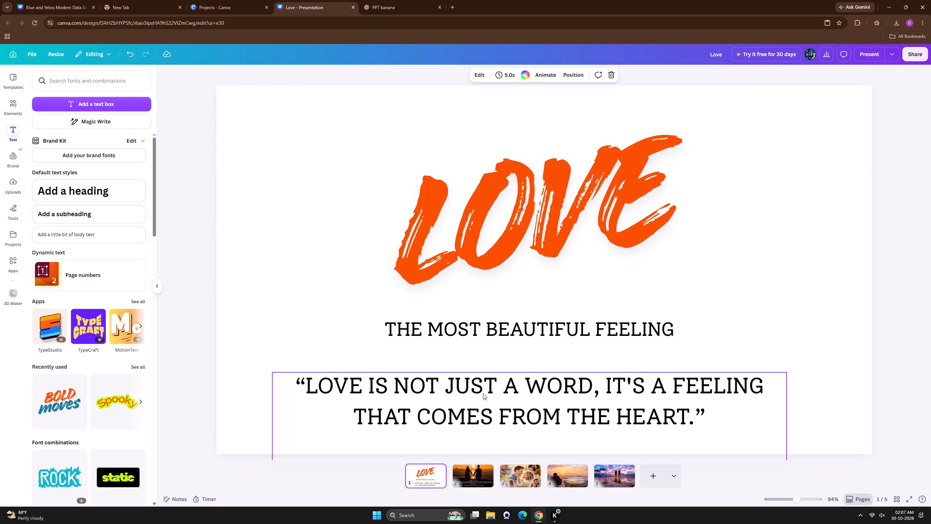
{"action": "left_click", "coordinate": [478, 478]}
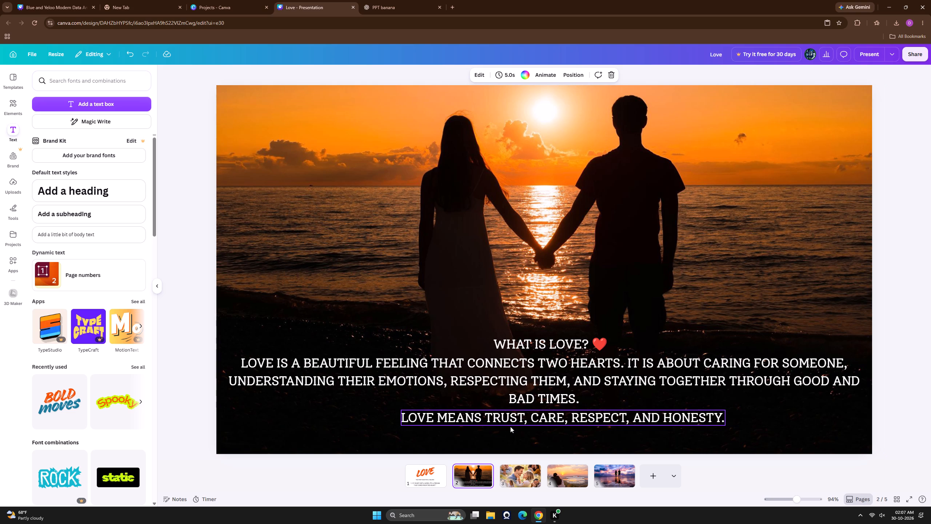
{"action": "left_click", "coordinate": [544, 481]}
{"action": "left_click", "coordinate": [579, 471]}
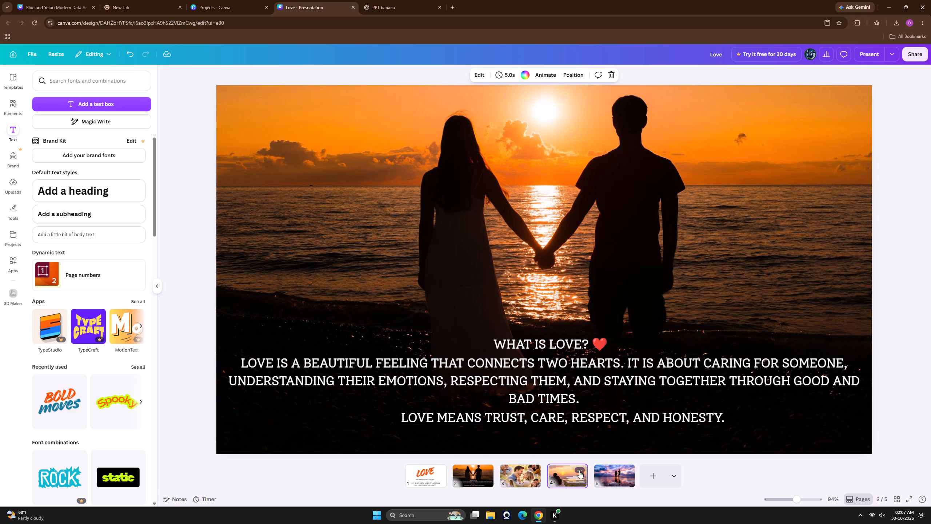
{"action": "left_click", "coordinate": [623, 478]}
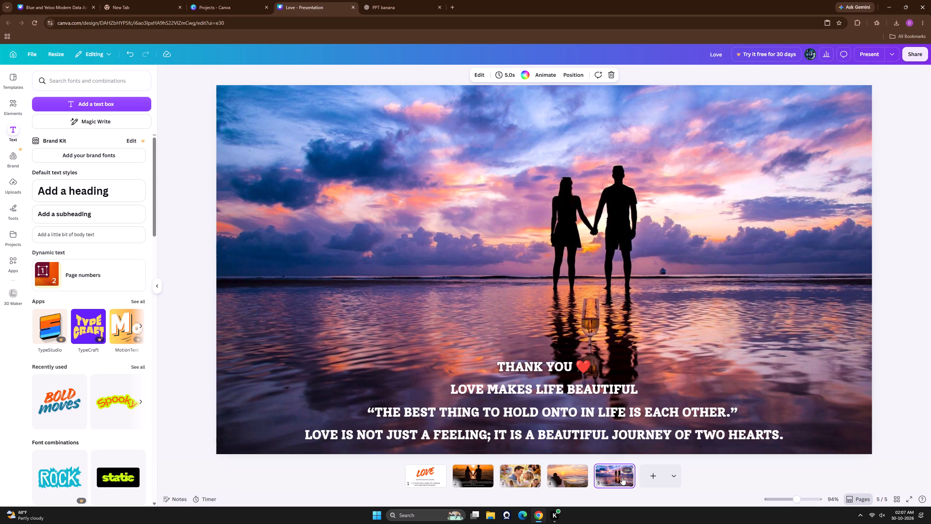